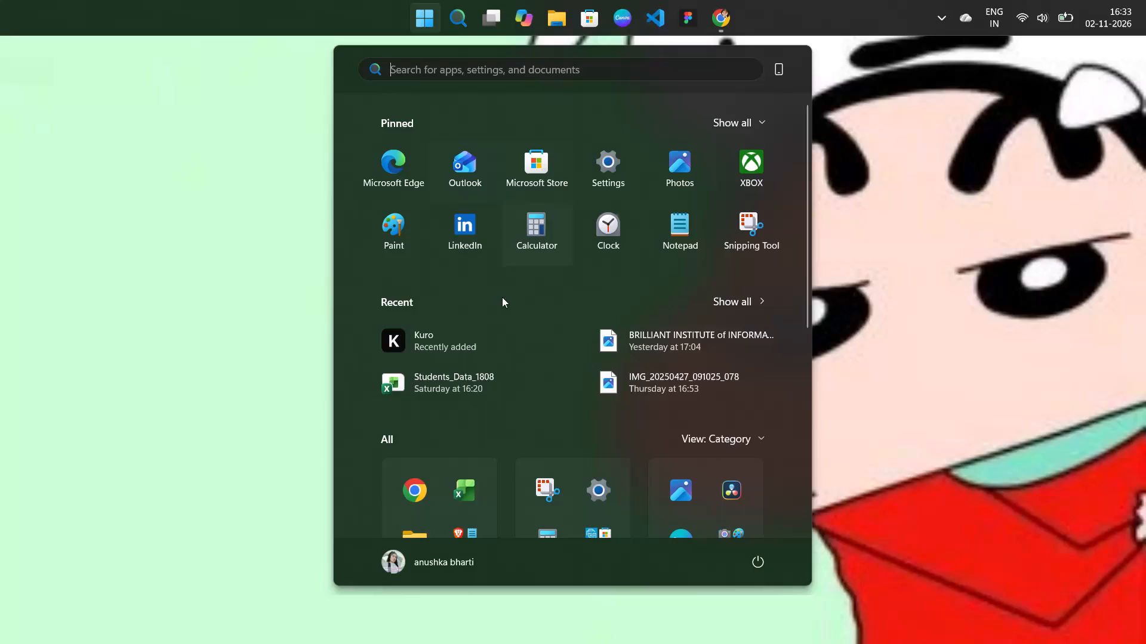
Open the recent workbook Students_Data_1808 and maximize its window.
left_click(439, 373)
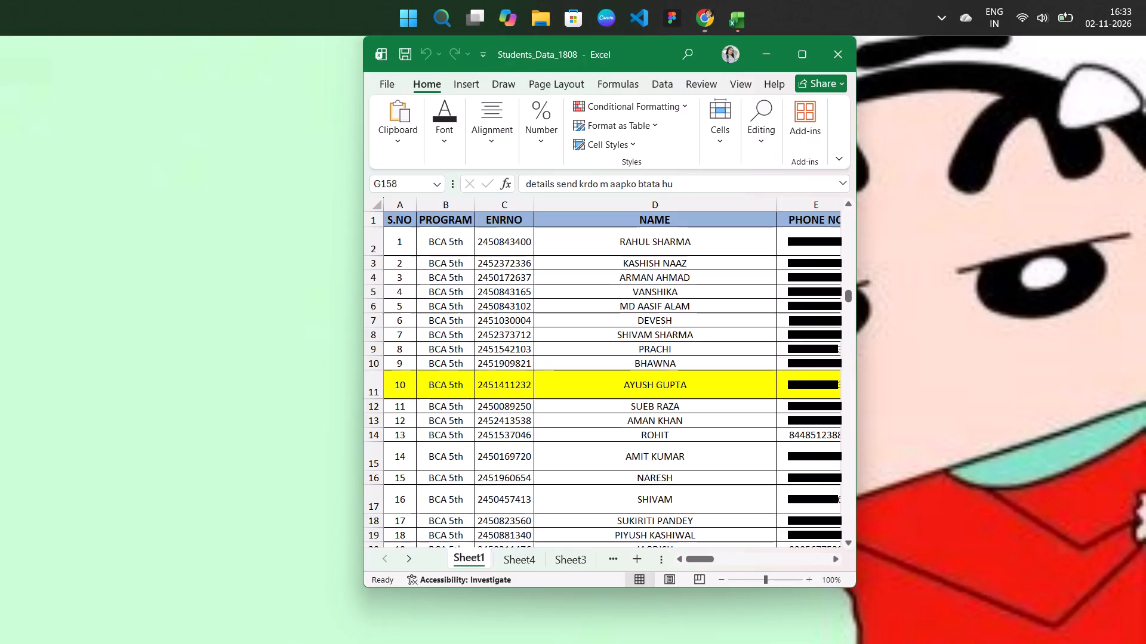
left_click(799, 49)
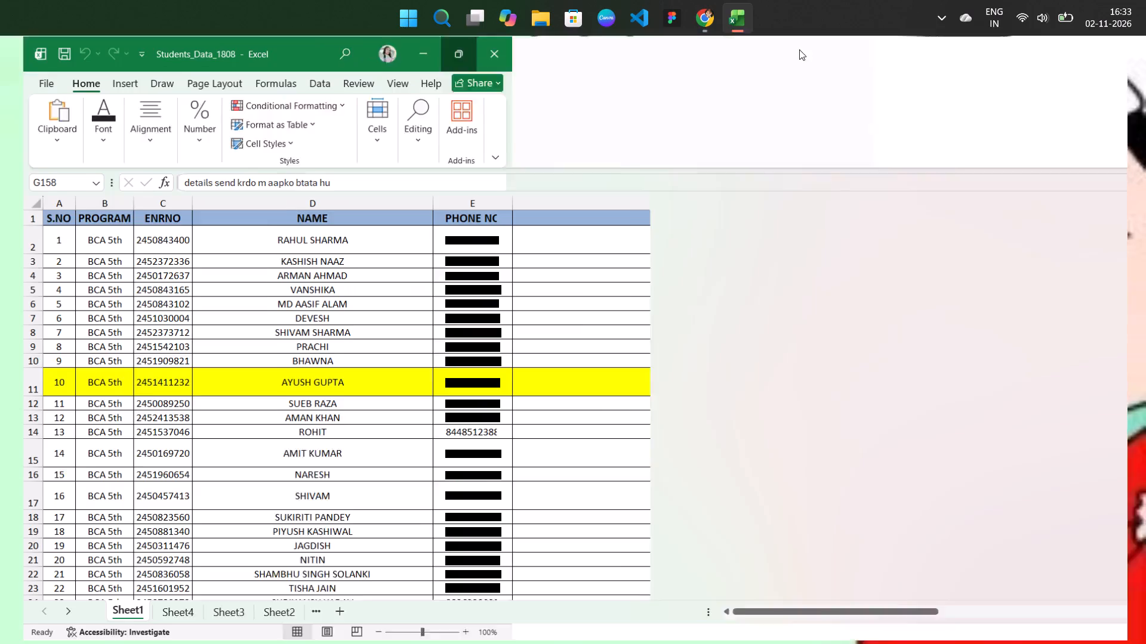
Look through the student rows on Sheet1 to find where the call remarks in column G end.
scroll(683, 471, "down", 5)
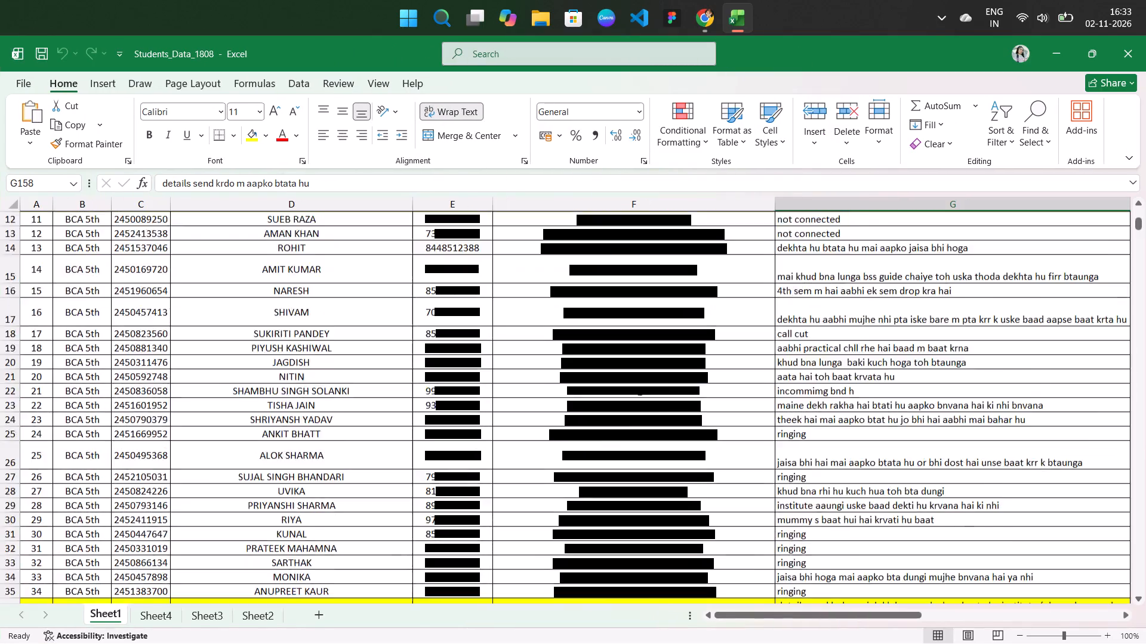
scroll(683, 471, "down", 10)
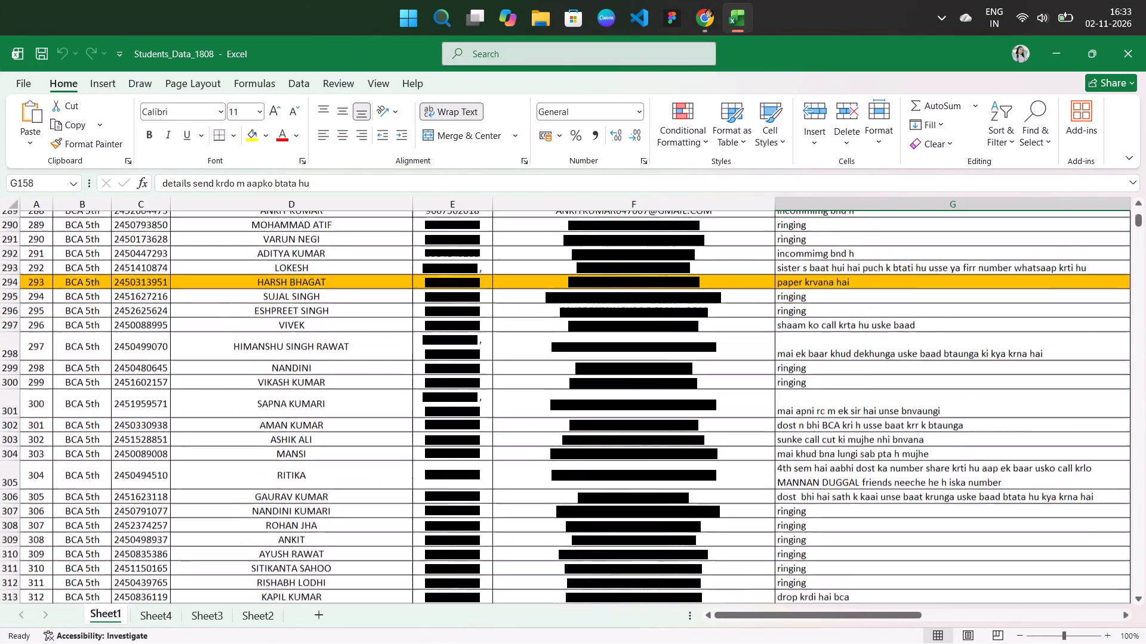
scroll(683, 471, "down", 6)
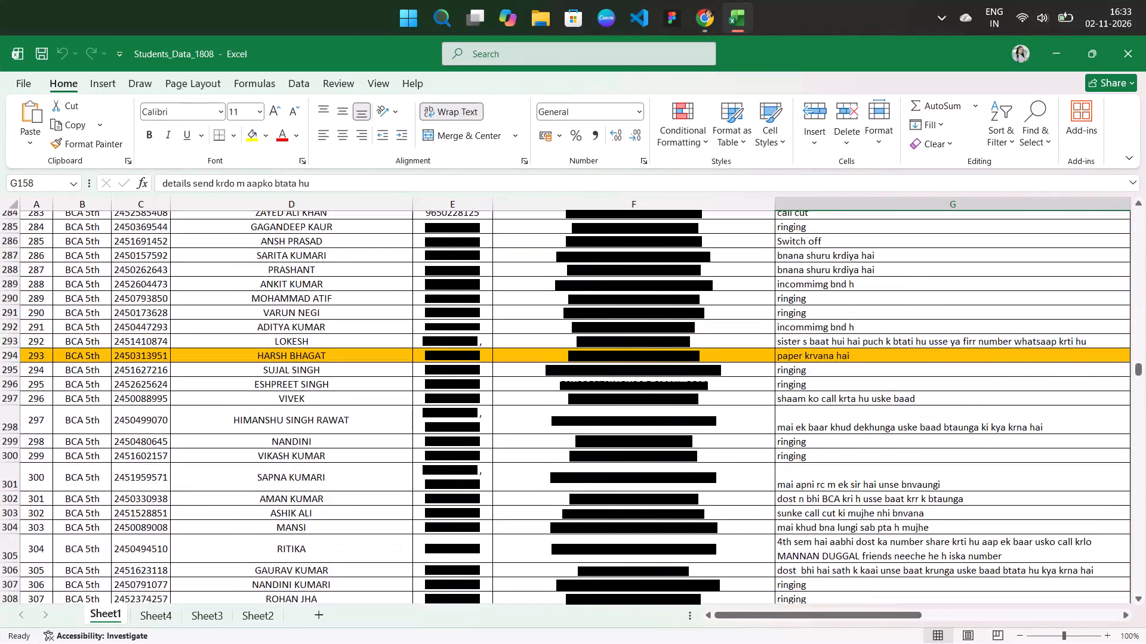
scroll(683, 471, "down", 2)
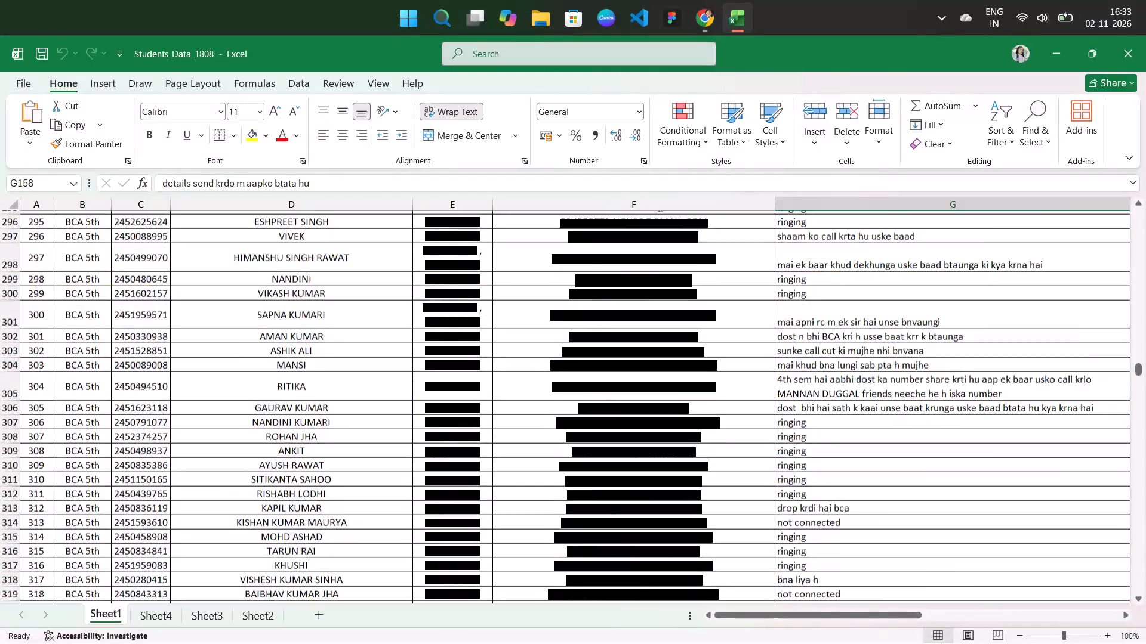
scroll(683, 471, "down", 10)
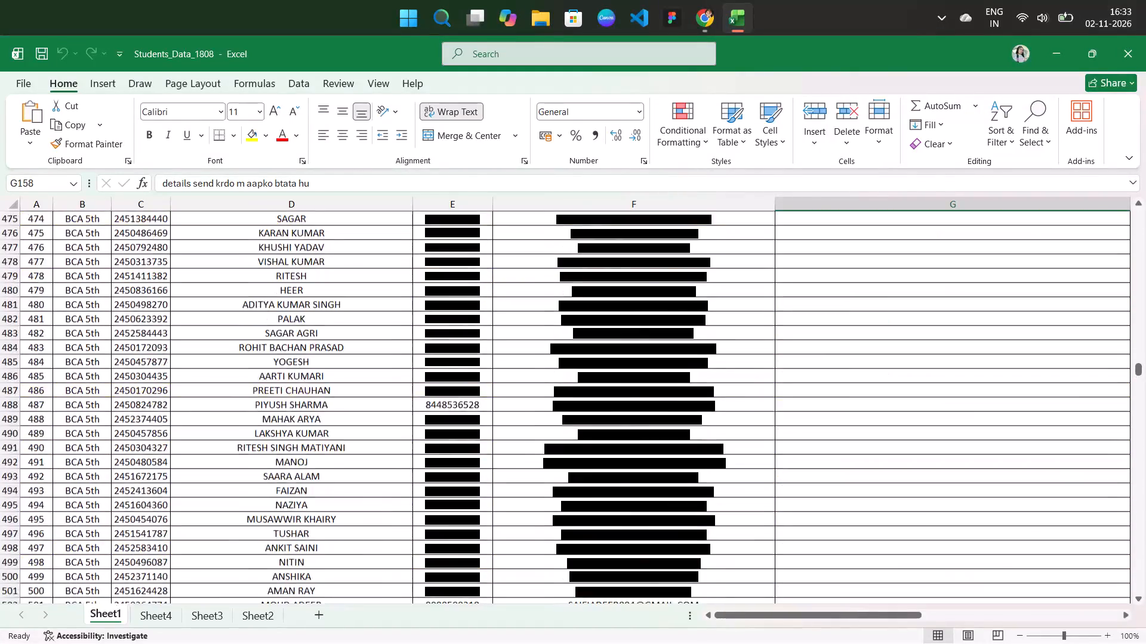
scroll(683, 471, "down", 1)
scroll(683, 471, "up", 7)
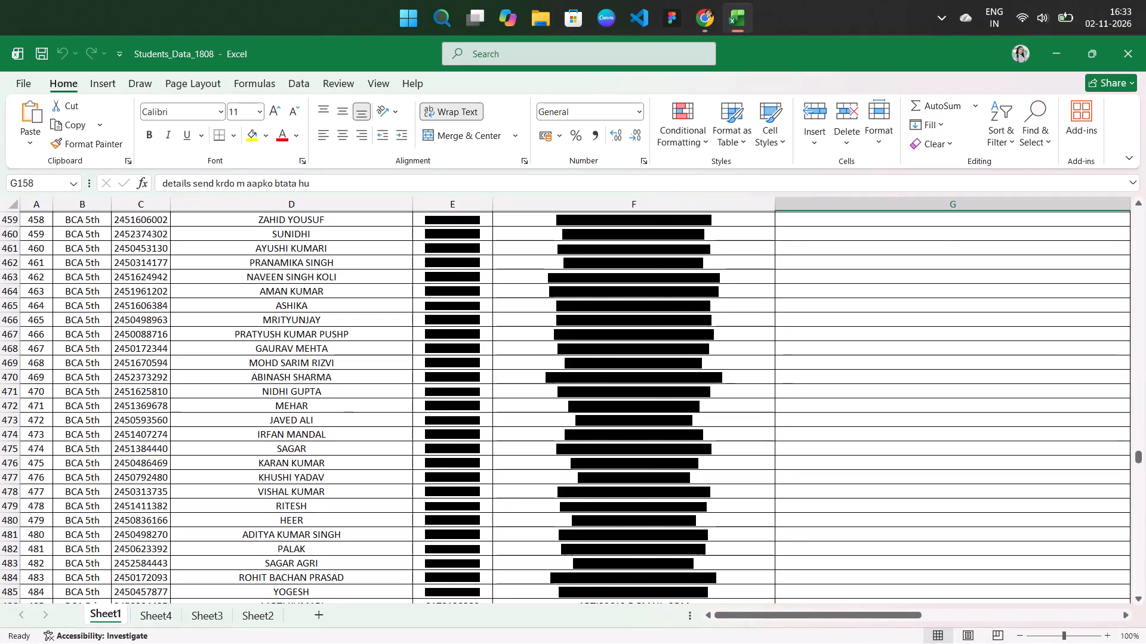
Select the phone numbers in column E from row 459 to the last student in row 742 to count them.
left_click(447, 223)
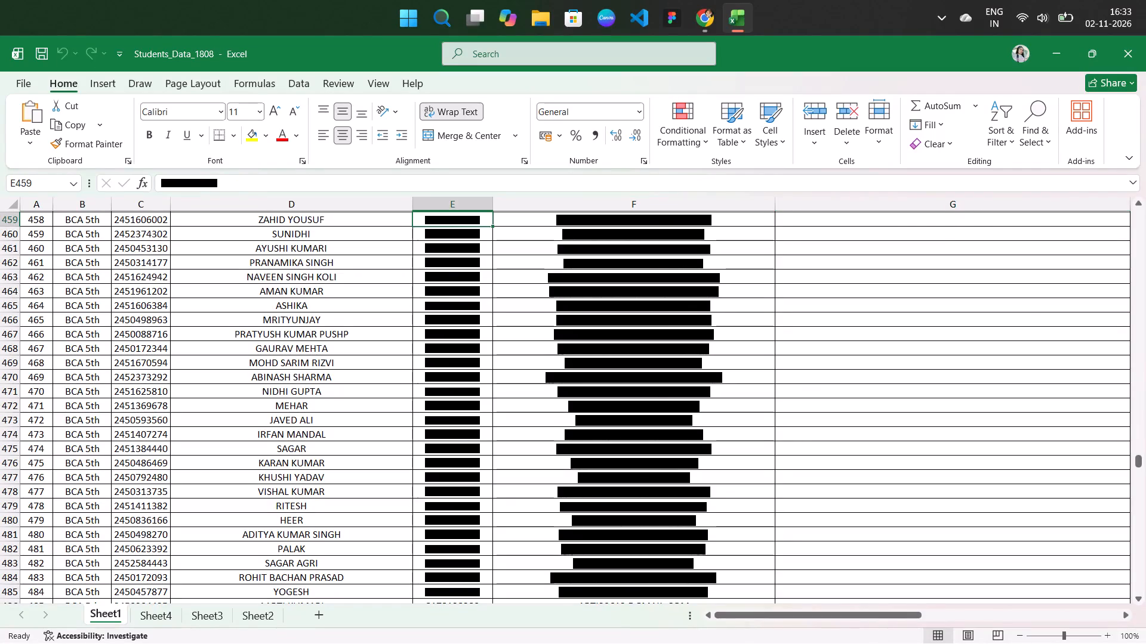
key("shift+Down")
key("shift+Down")
key("shift+Down")
key("shift+Down")
key("shift+Down")
key("shift+Down")
key("shift+Down")
key("shift+Down")
key("shift+Down")
key("shift+Down")
key("shift+Down")
key("shift+Down")
key("shift+Down")
key("shift+Down")
key("shift+Down")
key("shift+Down")
key("shift+Down")
key("shift+Down")
key("shift+Down")
key("shift+Down")
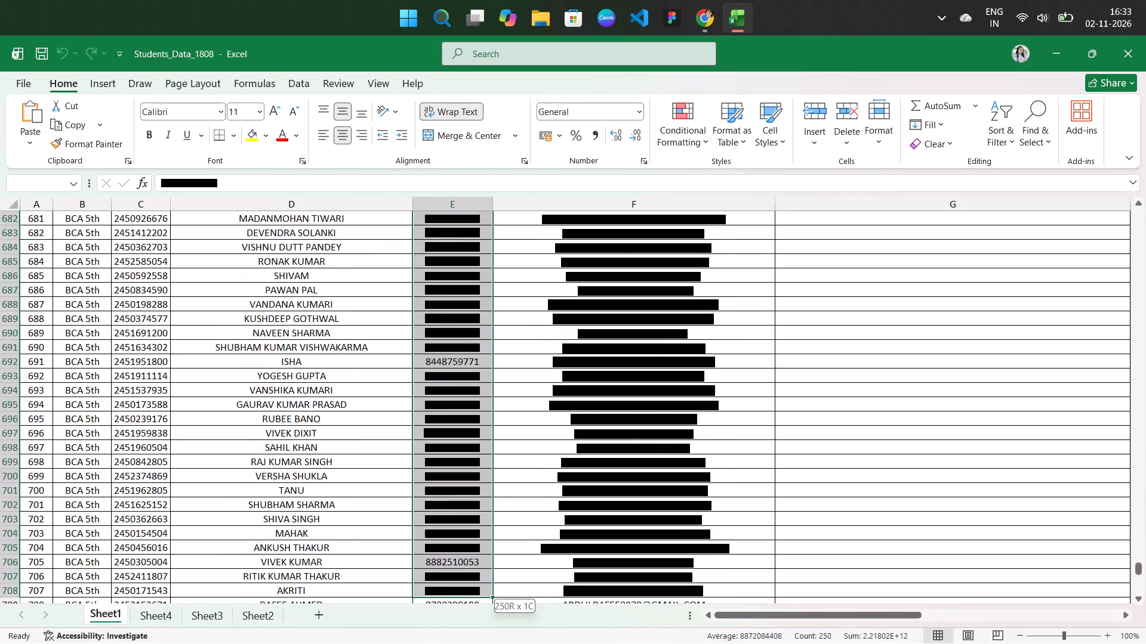
key("shift+Up")
key("shift+Up")
key("shift+Up")
key("shift+Up")
key("shift+Up")
key("shift+Up")
key("shift+Up")
key("shift+Up")
key("shift+Up")
key("shift+Up")
key("shift+Up")
key("shift+Up")
key("shift+Up")
key("shift+Up")
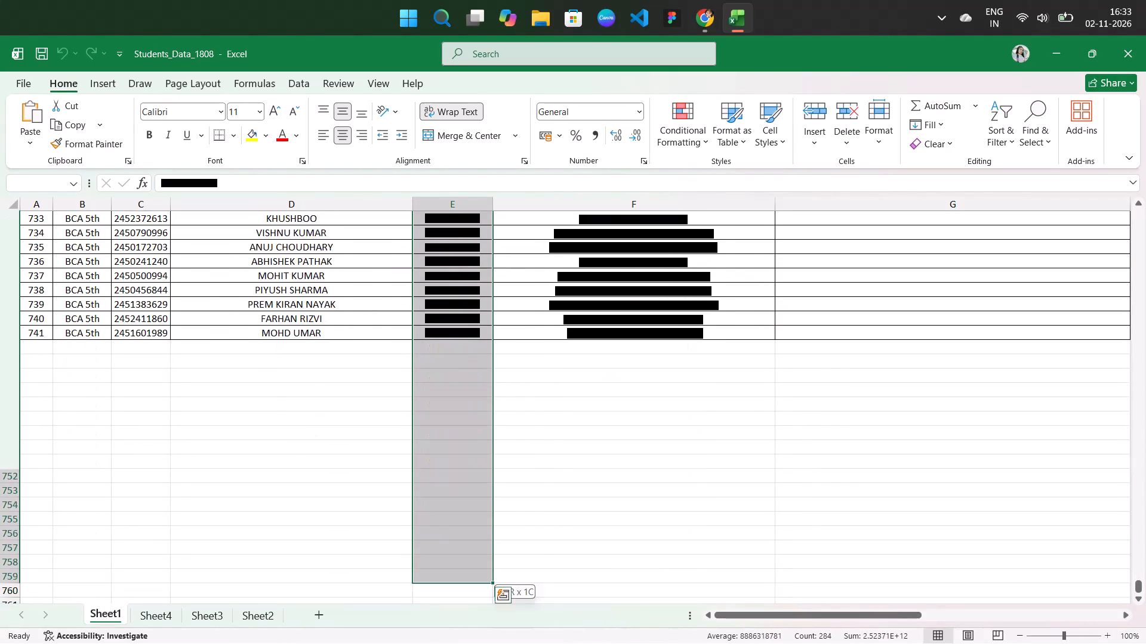
key("shift+Up")
key("shift+Up")
key("shift+Up")
key("shift+Up")
key("shift+Up")
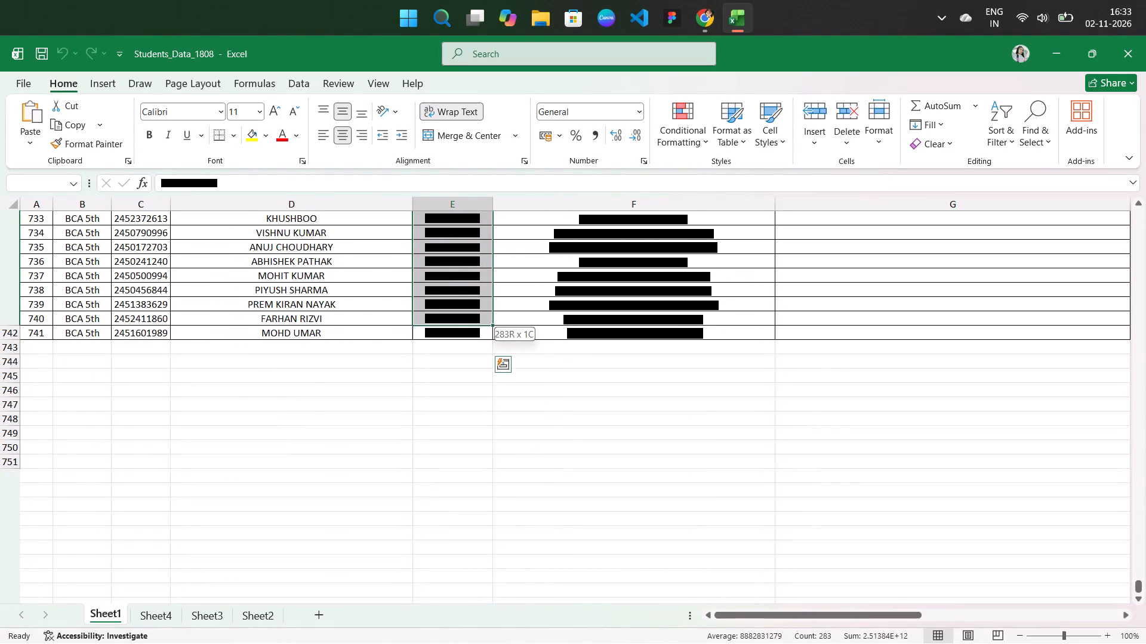
key("shift+Down")
key("shift+Down")
key("shift+Up")
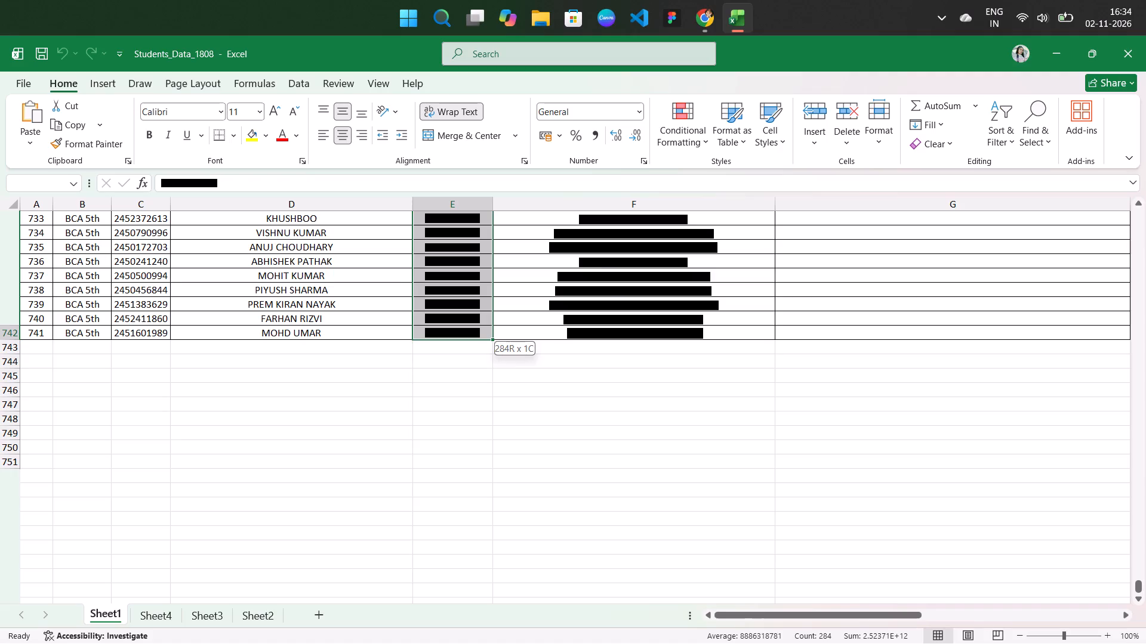
Check where the selected phone numbers begin, clear the selection, and review the student rows from row 459 onward.
scroll(447, 223, "up", 8)
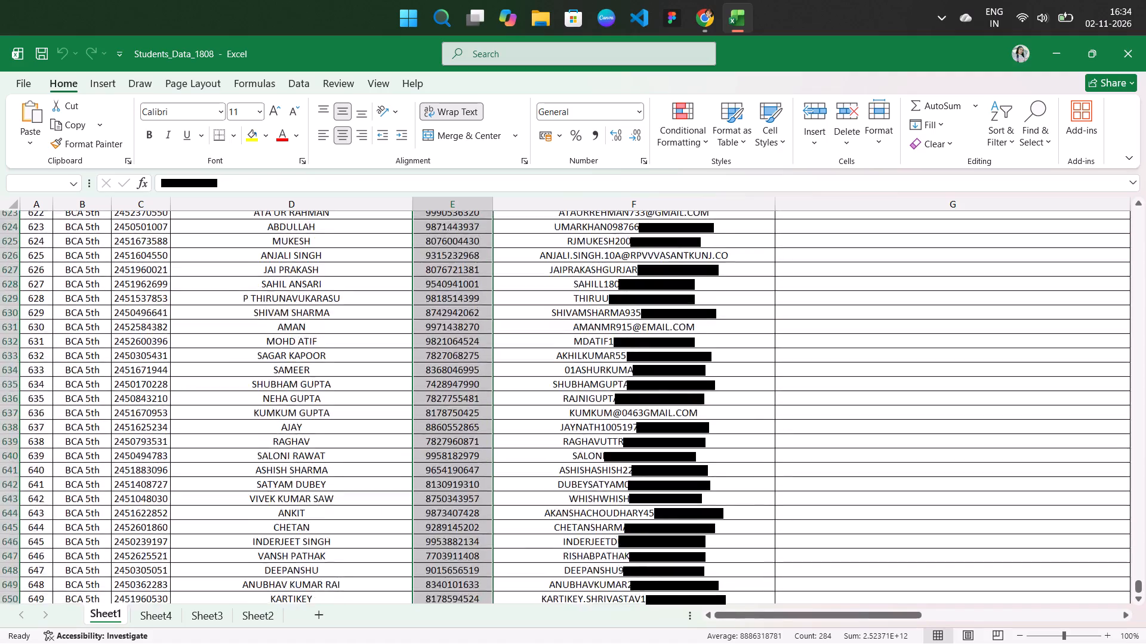
scroll(447, 223, "up", 4)
scroll(447, 223, "down", 1)
scroll(447, 223, "up", 2)
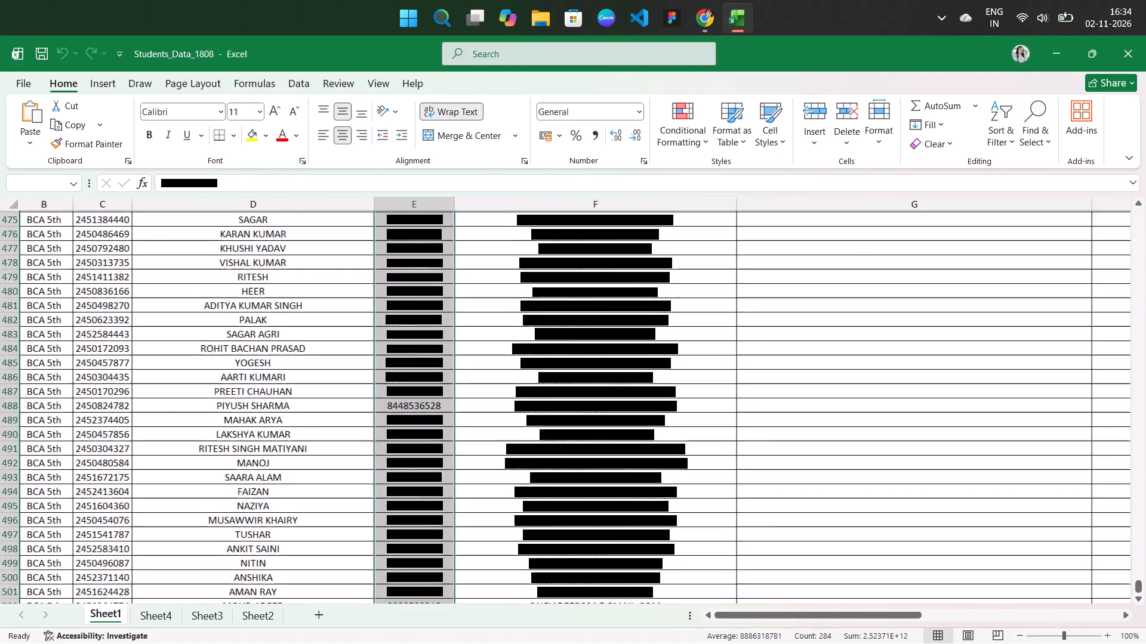
scroll(447, 223, "up", 5)
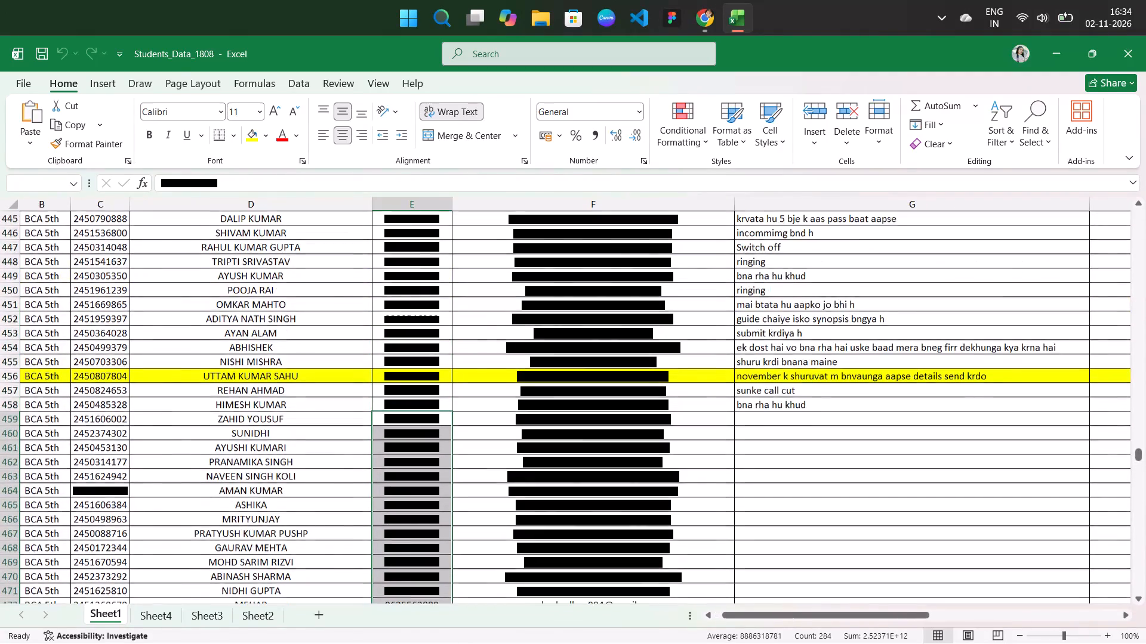
left_click(501, 369)
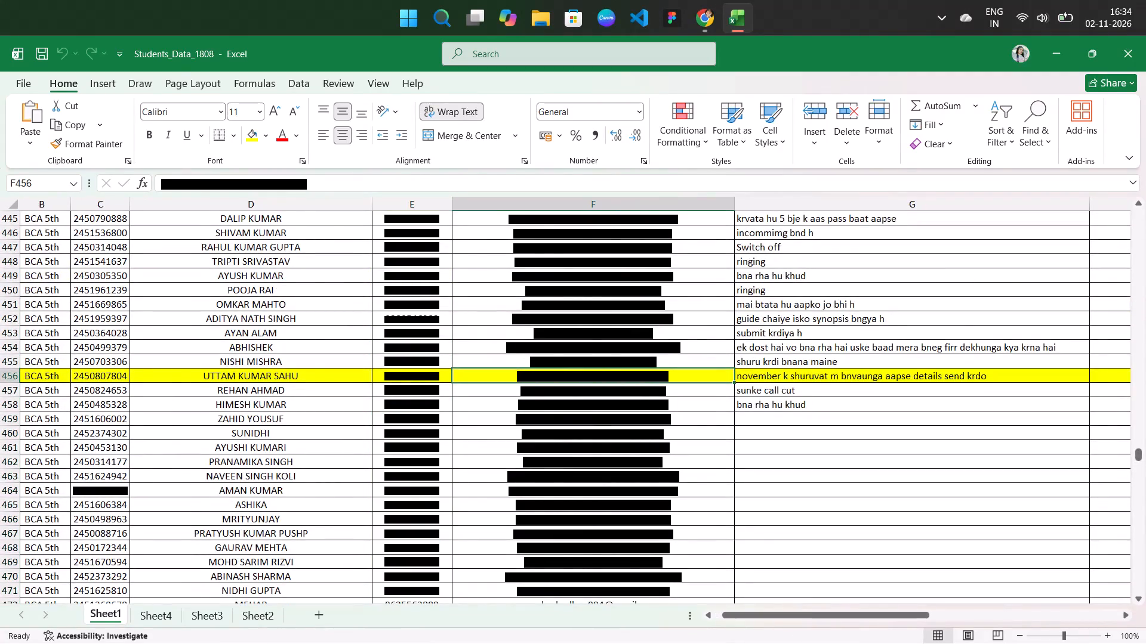
scroll(491, 422, "down", 3)
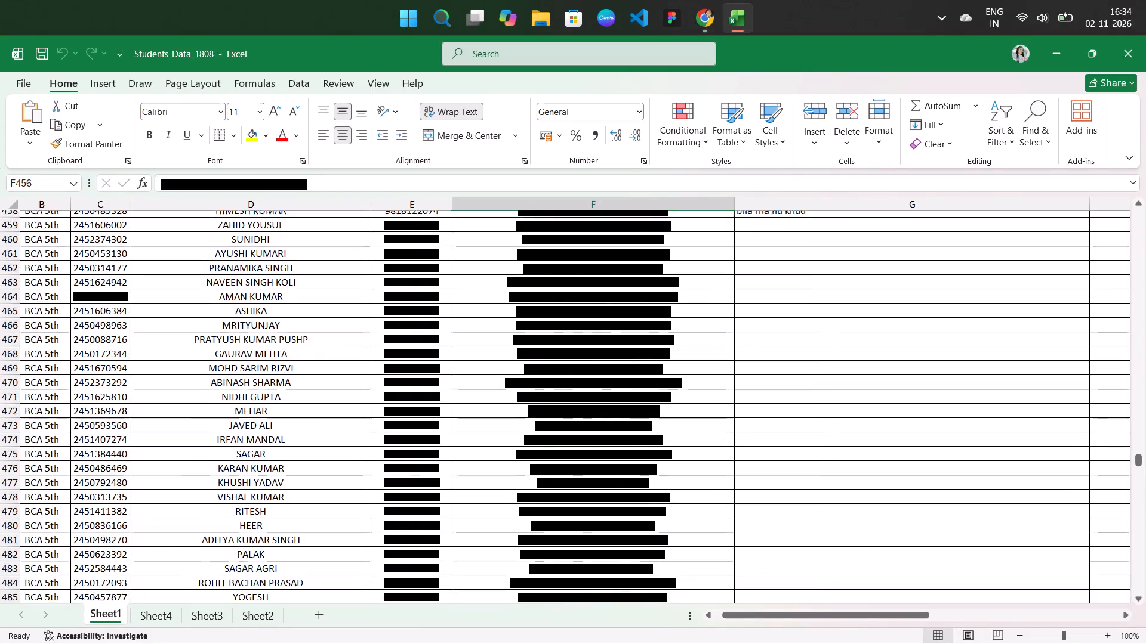
scroll(491, 422, "down", 1)
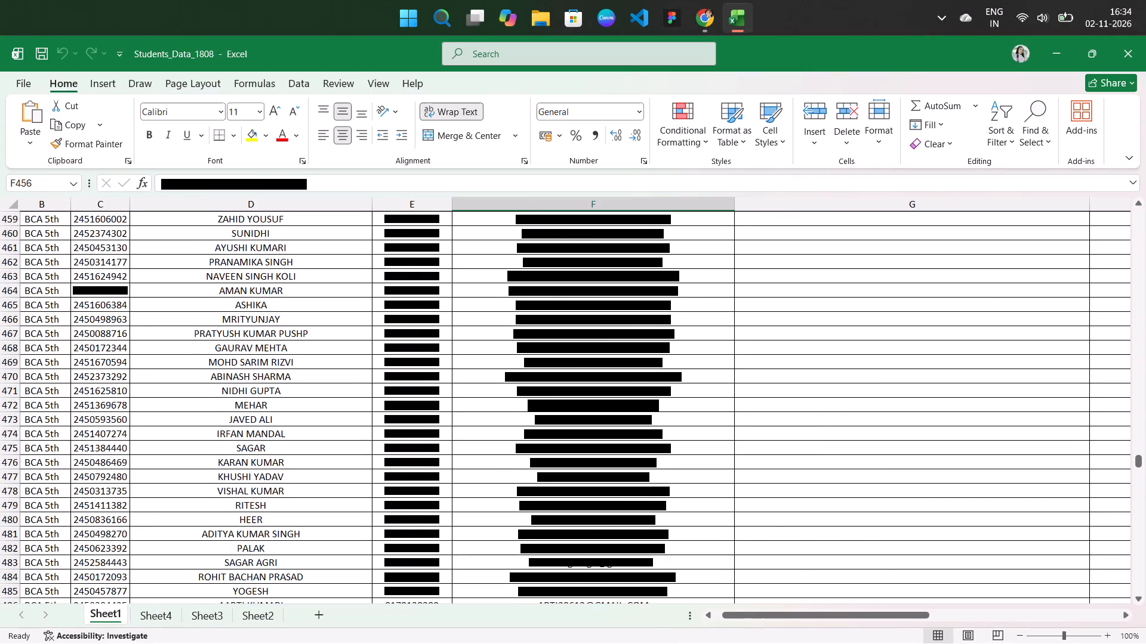
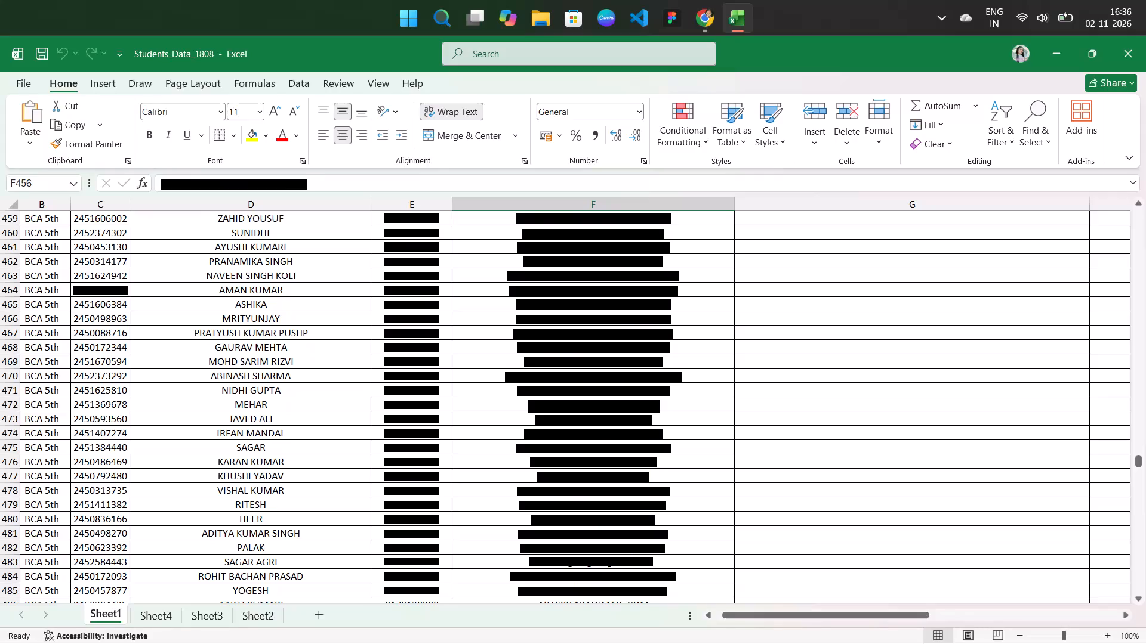
Go to the first student without a call remark, in row 459, and open the phone number in cell E459.
left_click(795, 221)
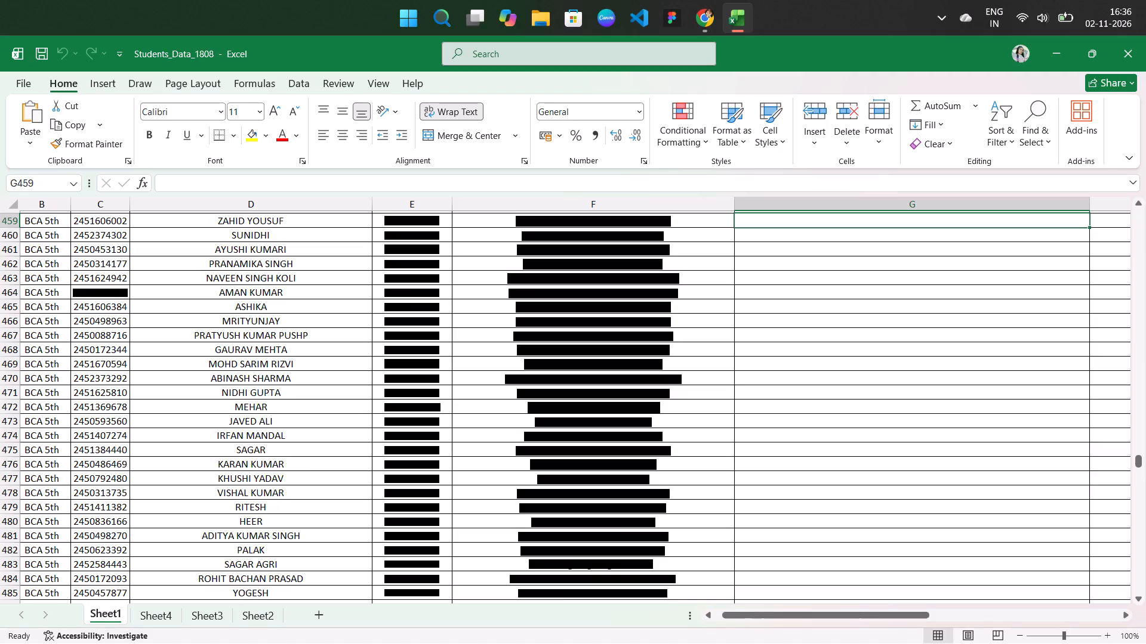
left_click(433, 224)
left_click(341, 182)
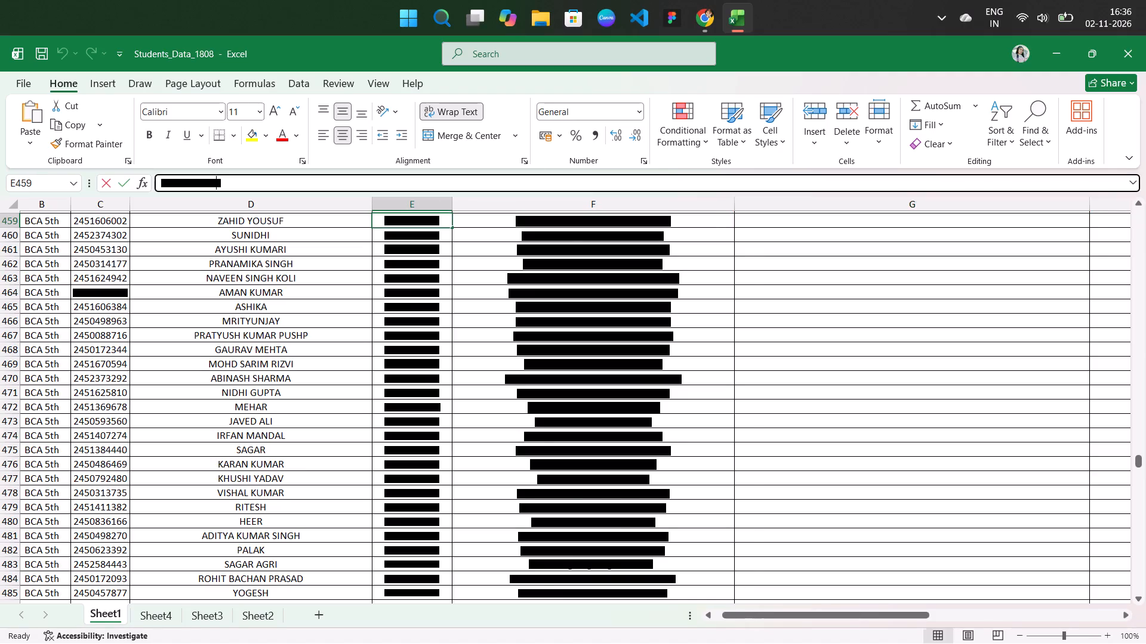
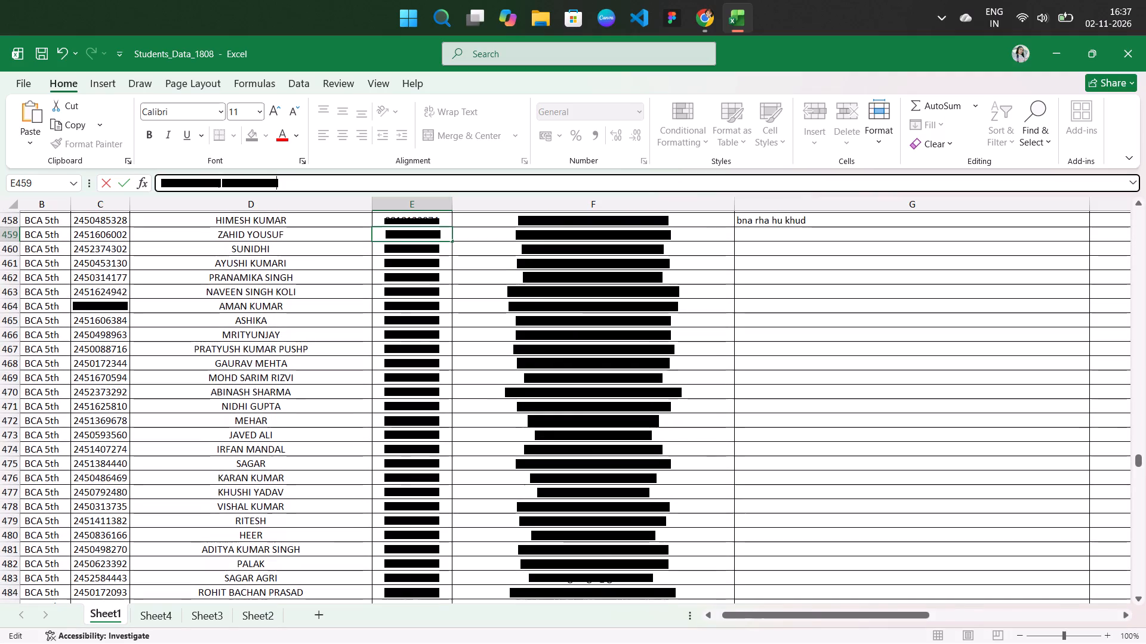
Save the phone entry in cell E459 with the second phone number, separated from the first by a comma.
key("Return")
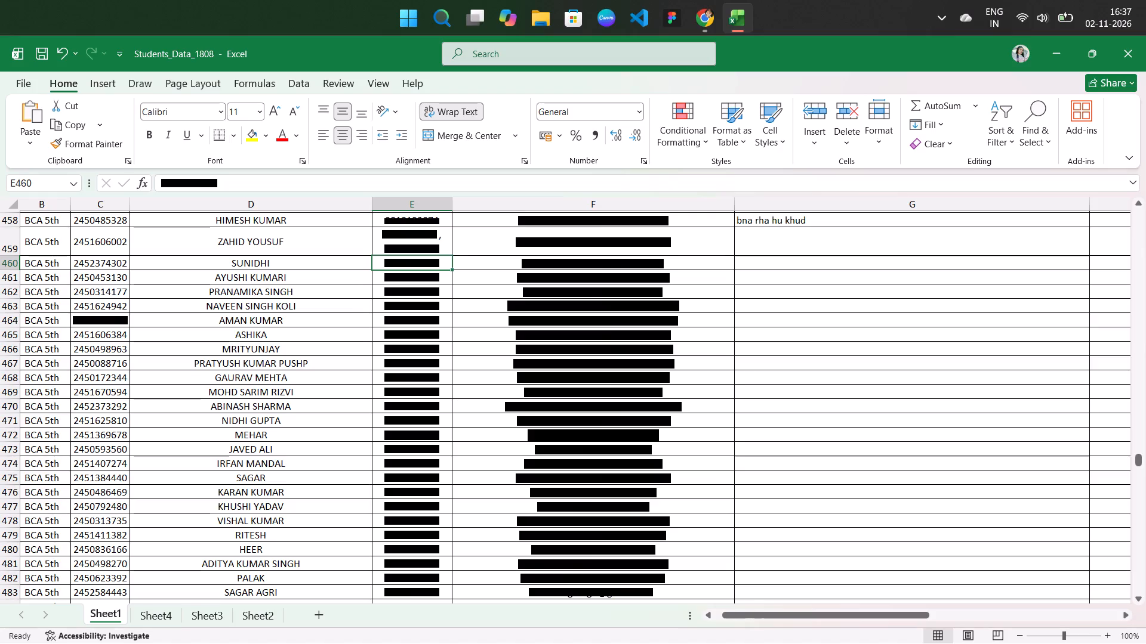
left_click(423, 244)
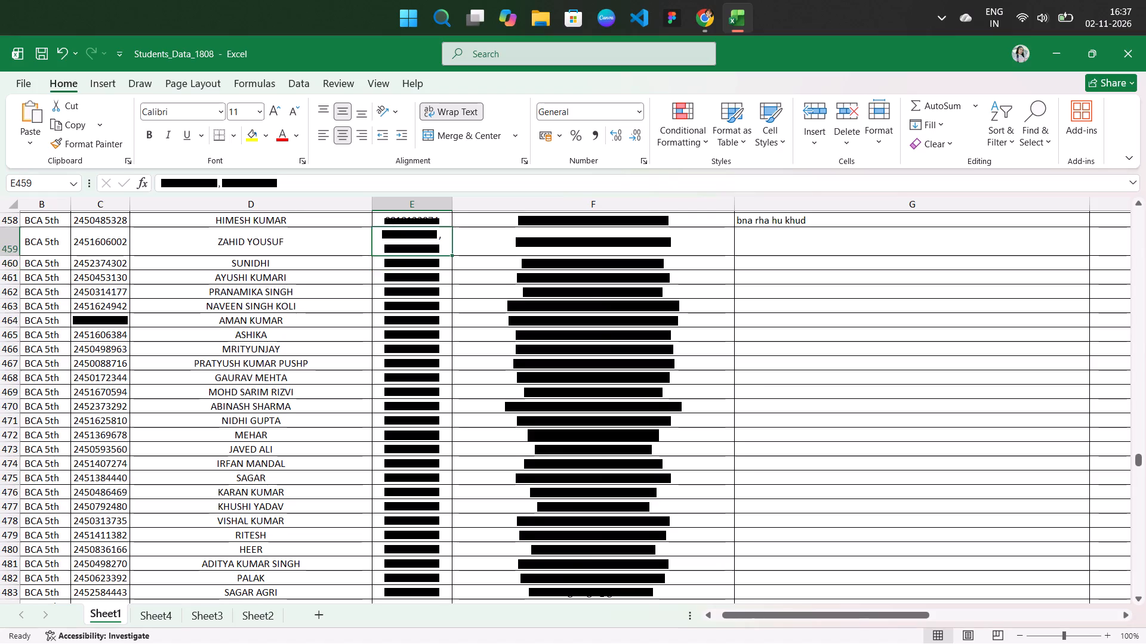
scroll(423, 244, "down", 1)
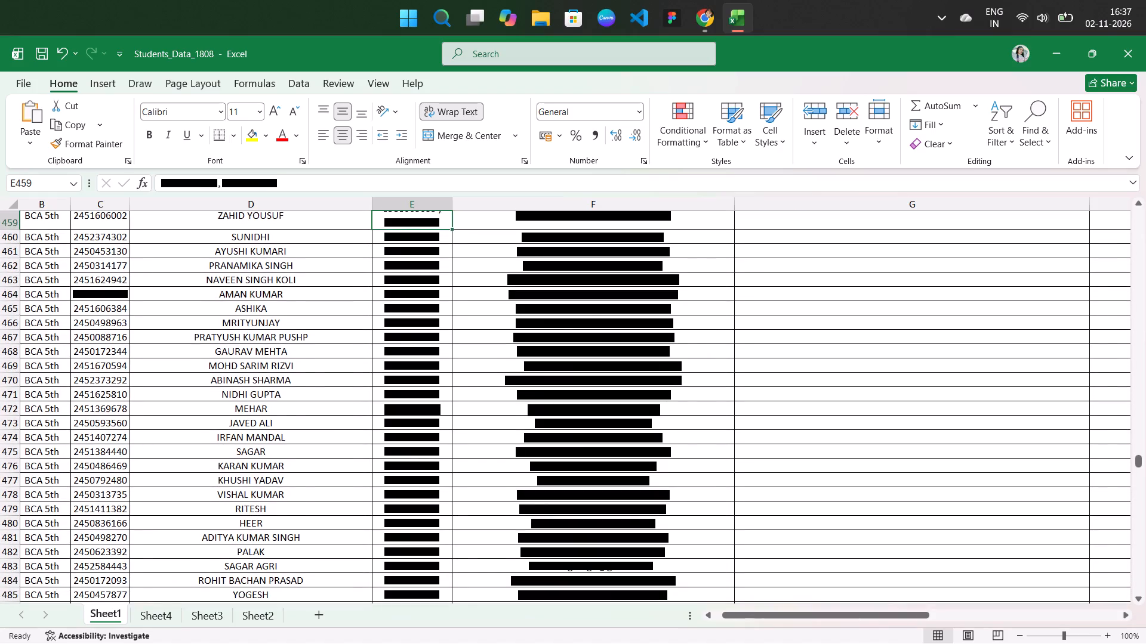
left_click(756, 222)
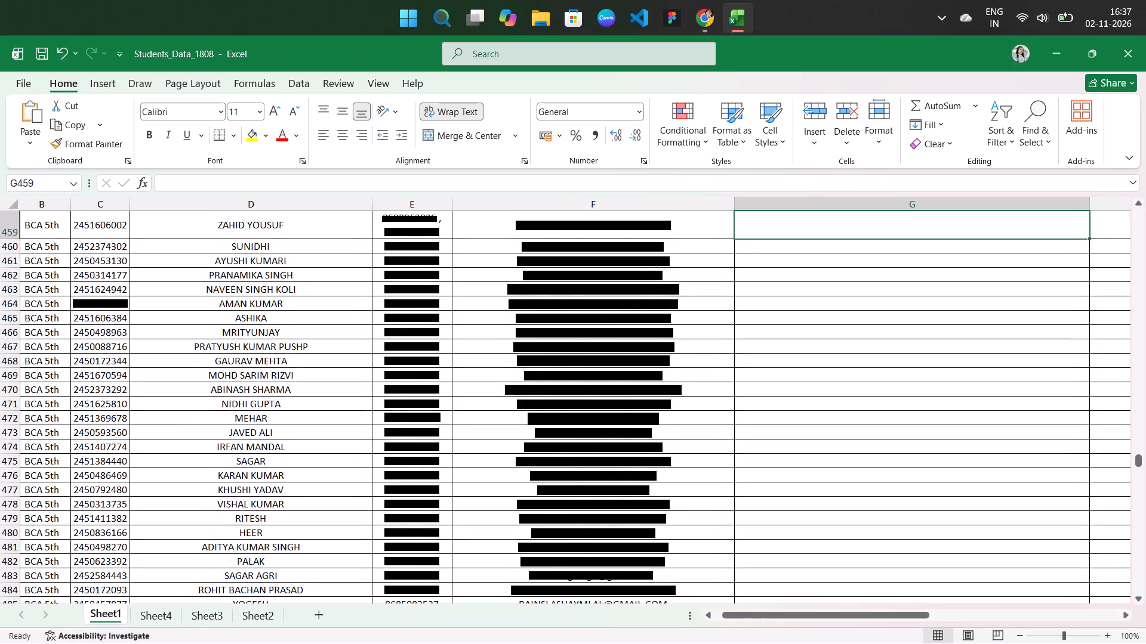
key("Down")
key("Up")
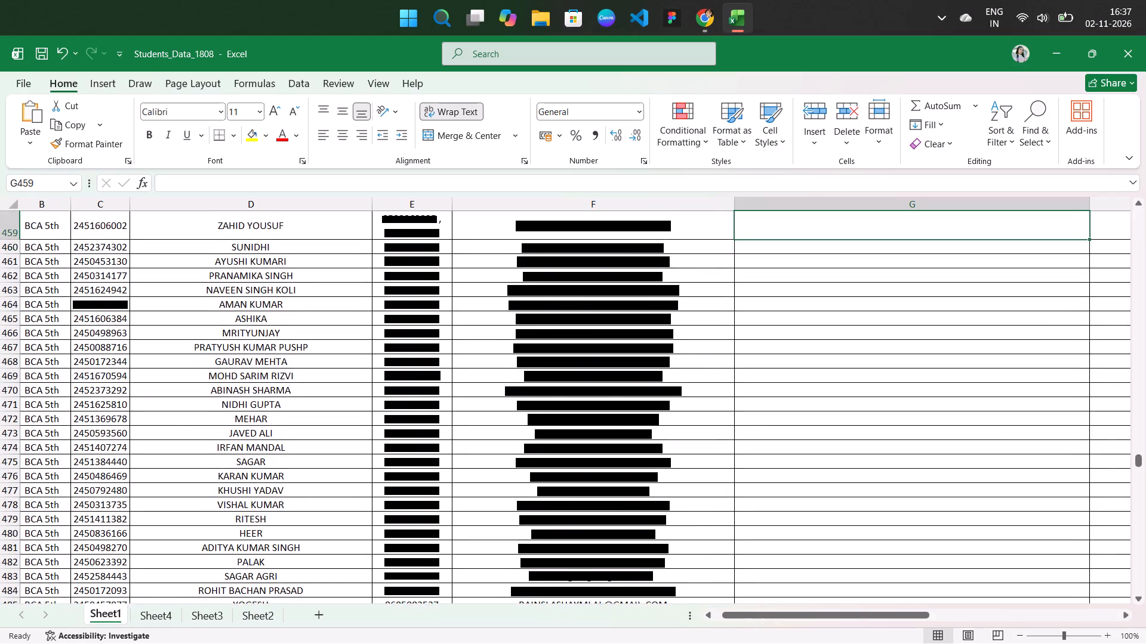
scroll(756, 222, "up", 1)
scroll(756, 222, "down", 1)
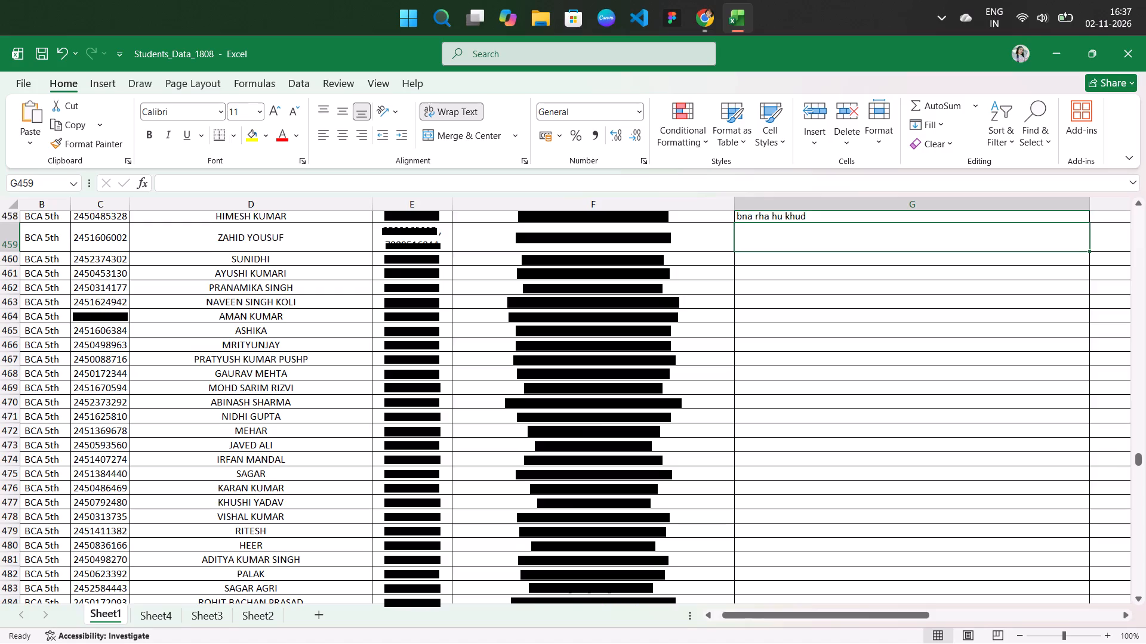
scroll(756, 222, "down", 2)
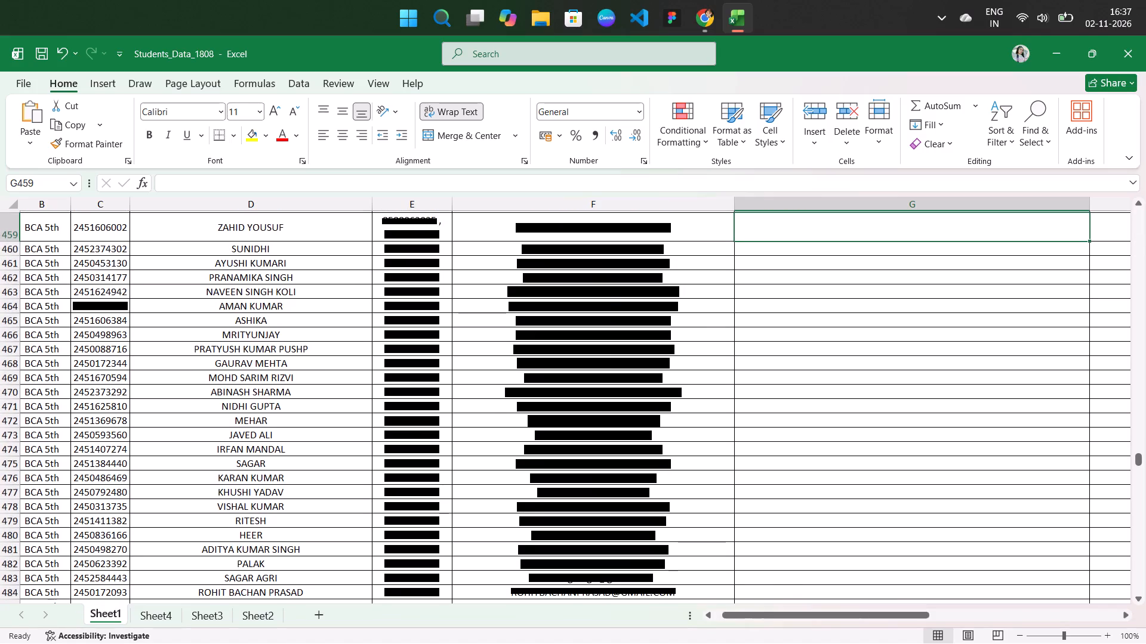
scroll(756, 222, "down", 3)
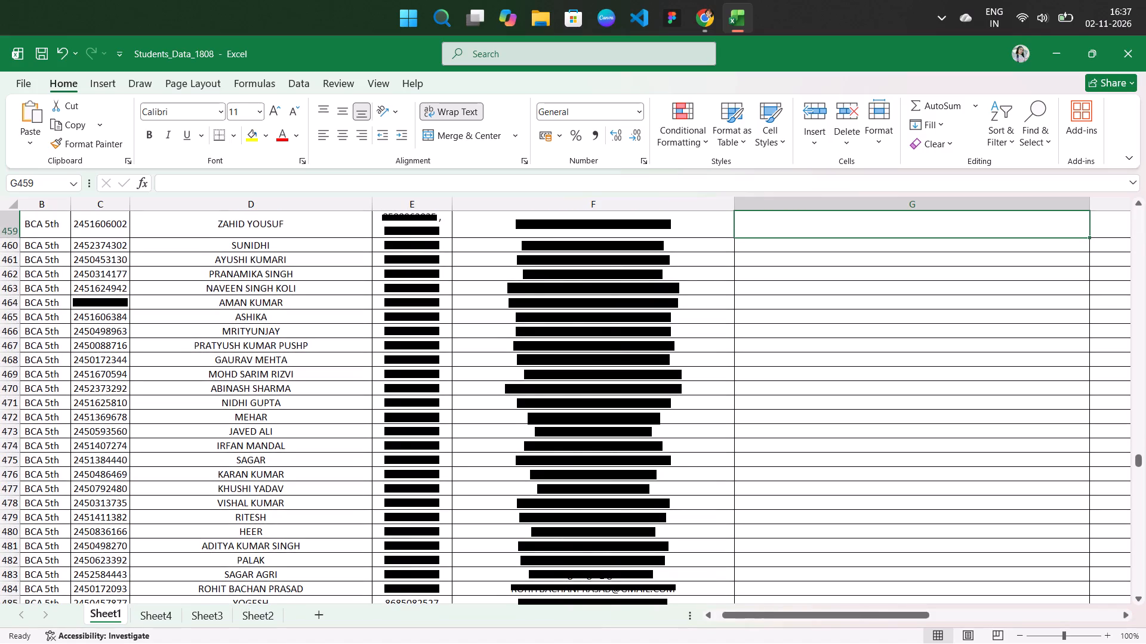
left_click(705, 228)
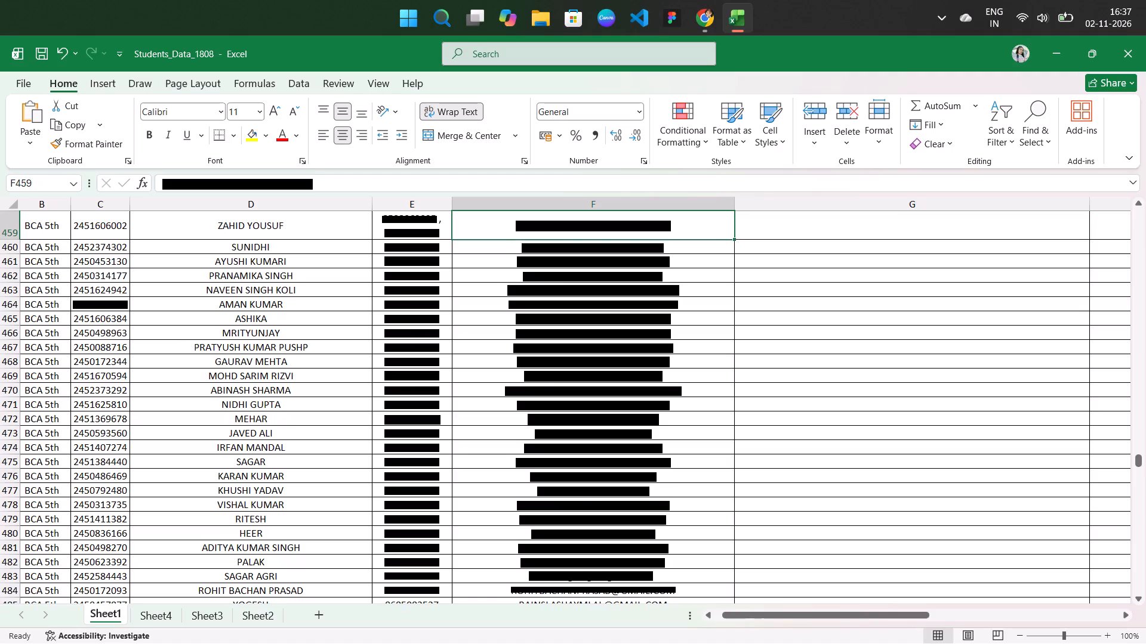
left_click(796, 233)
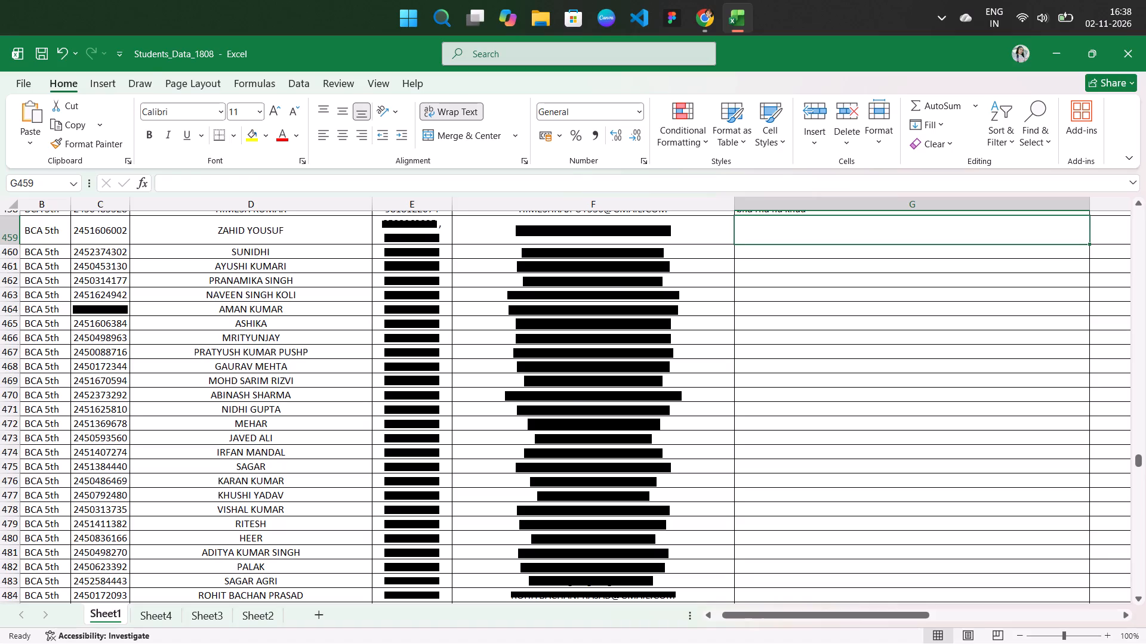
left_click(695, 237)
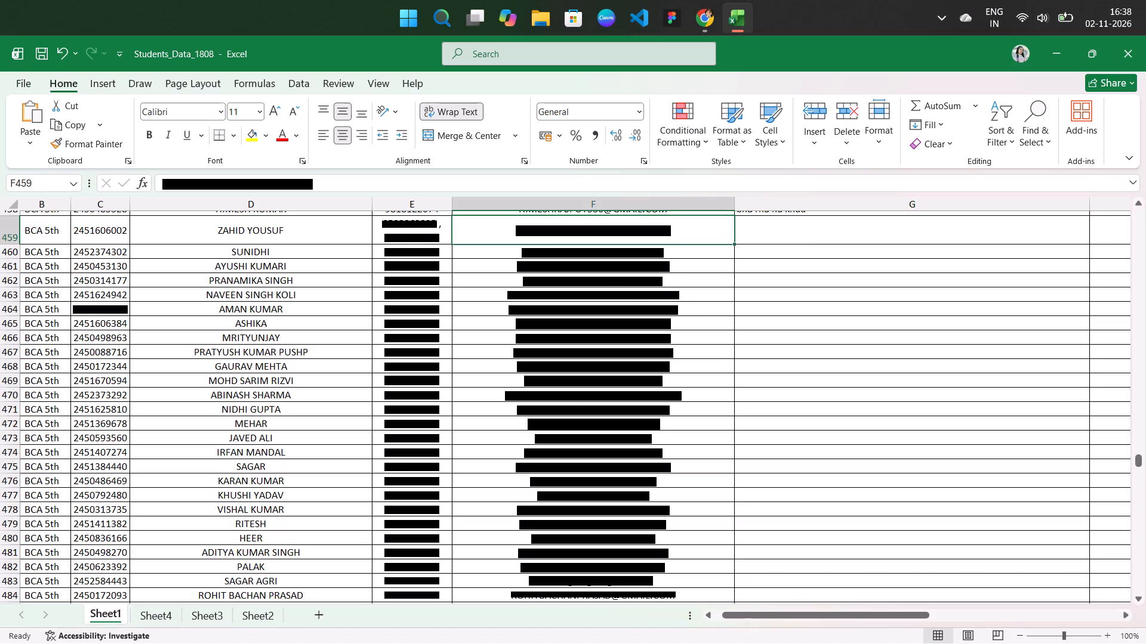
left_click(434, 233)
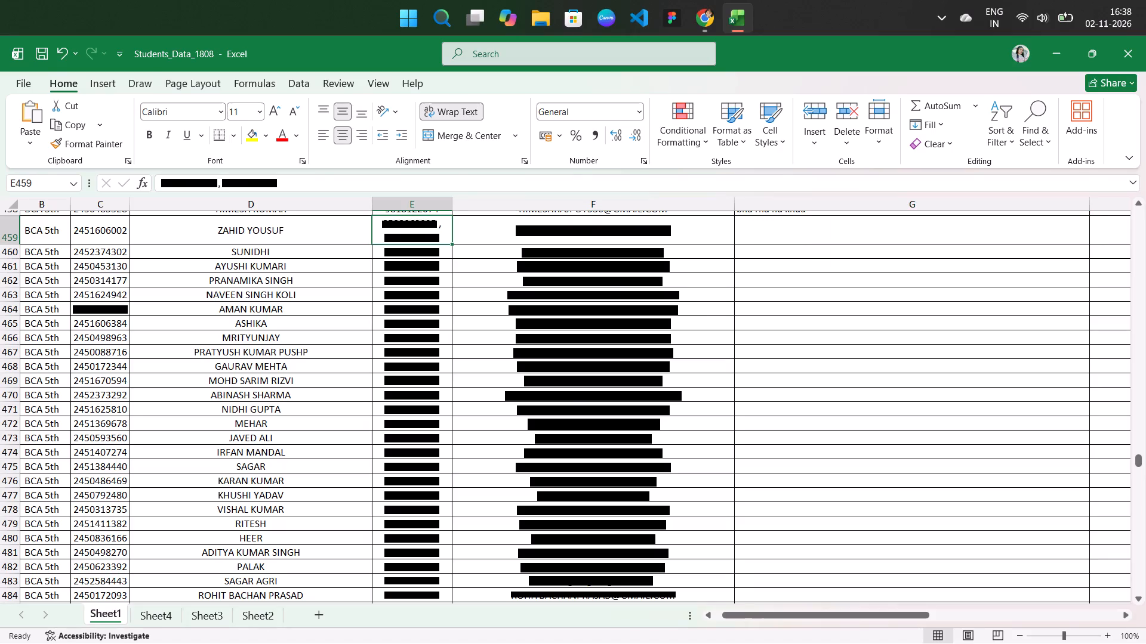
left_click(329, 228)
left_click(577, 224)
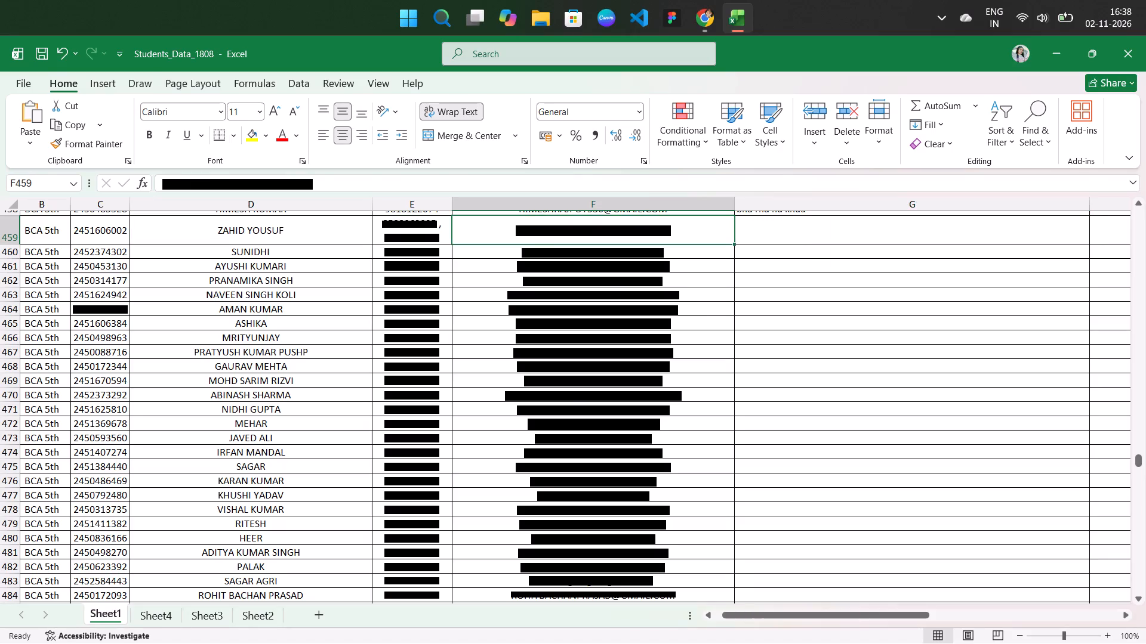
Enter the call remark "bna rha hu khud" in cell G459 for the student in row 459.
left_click(772, 241)
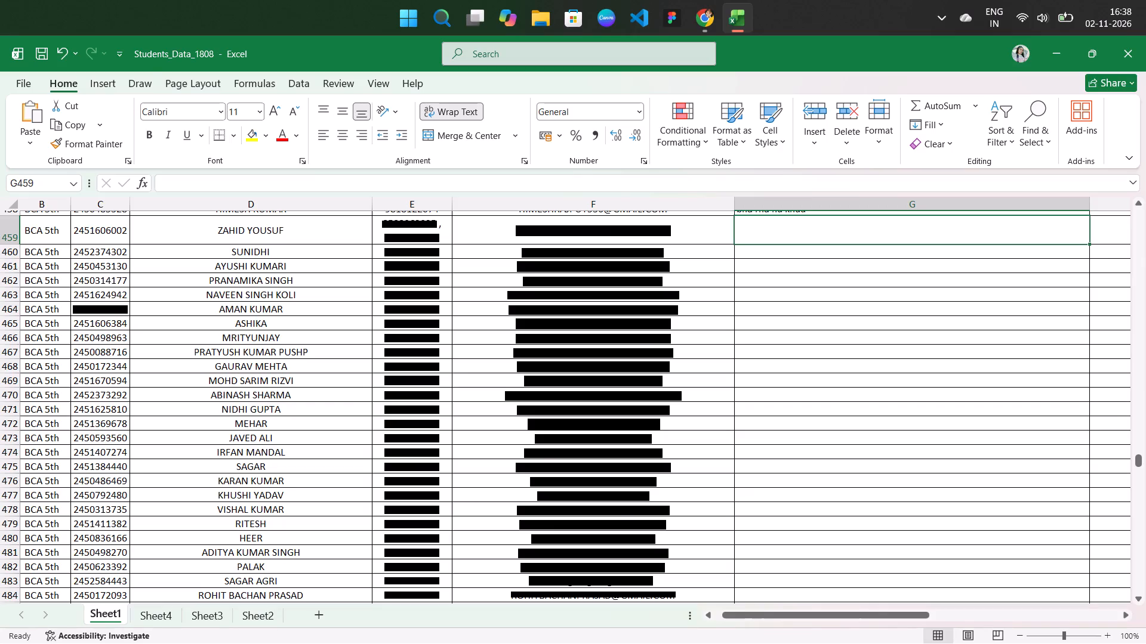
type("bna rha hu")
key("space")
key("Return")
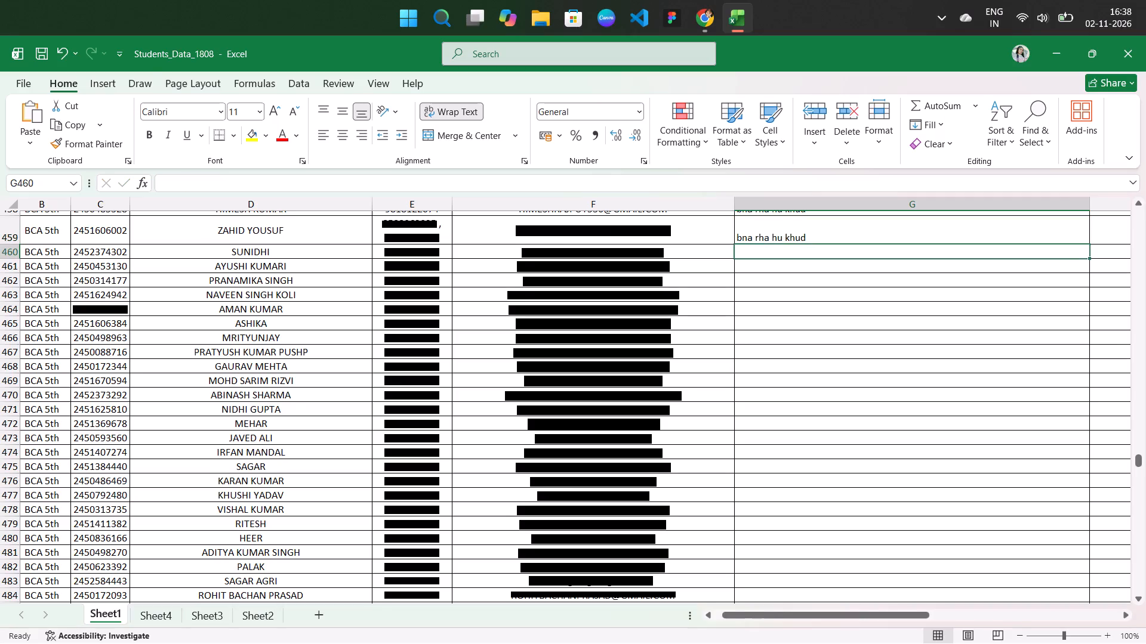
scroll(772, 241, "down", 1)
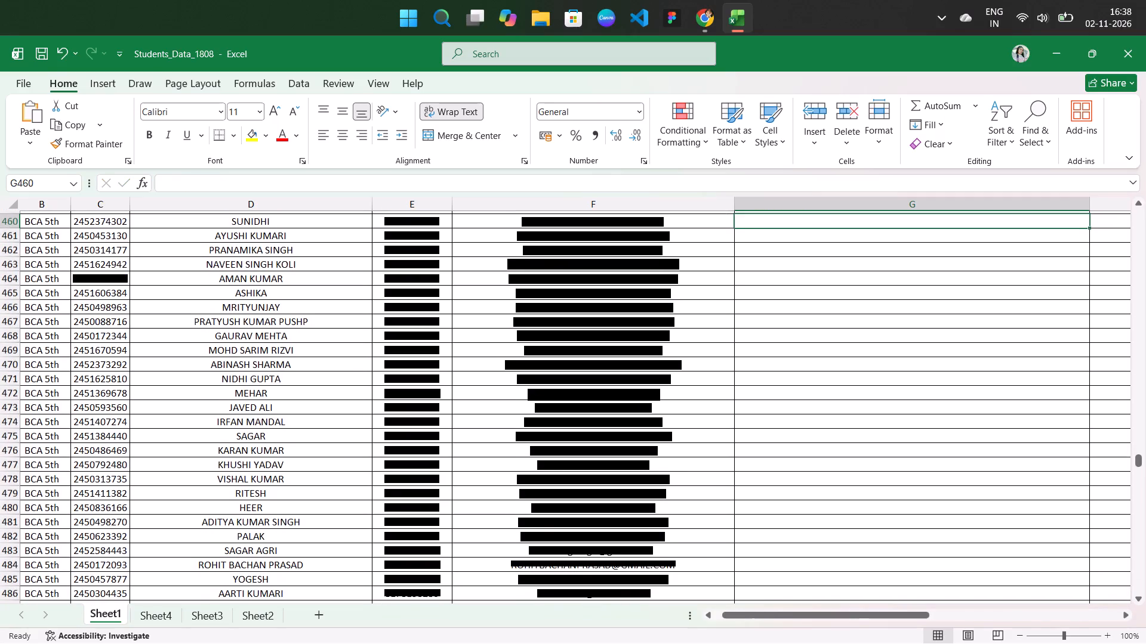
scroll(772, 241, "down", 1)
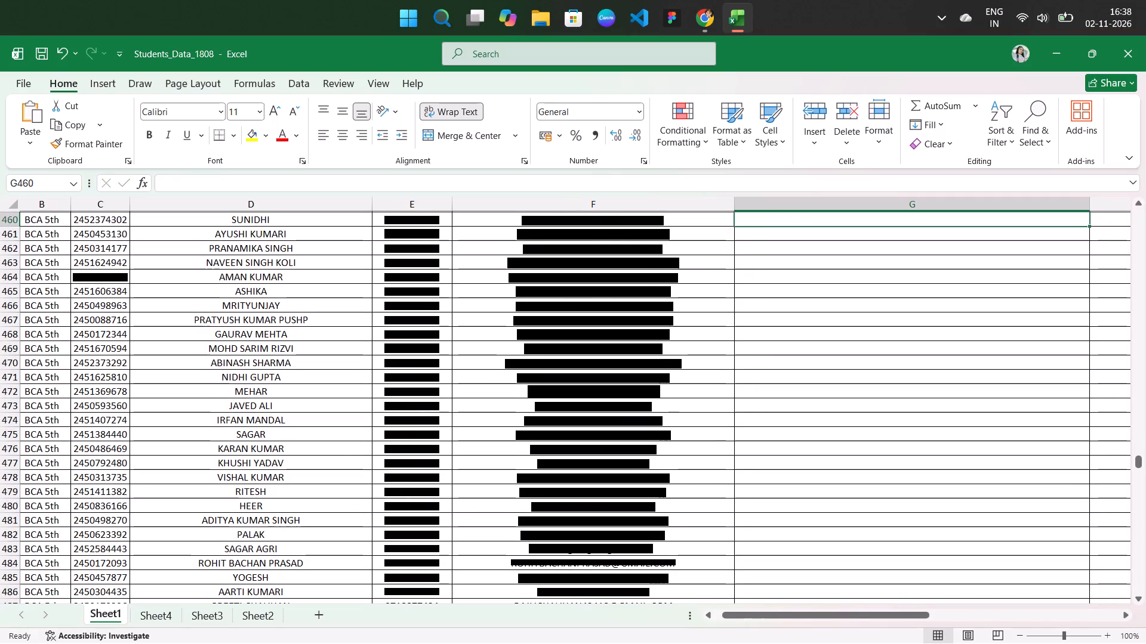
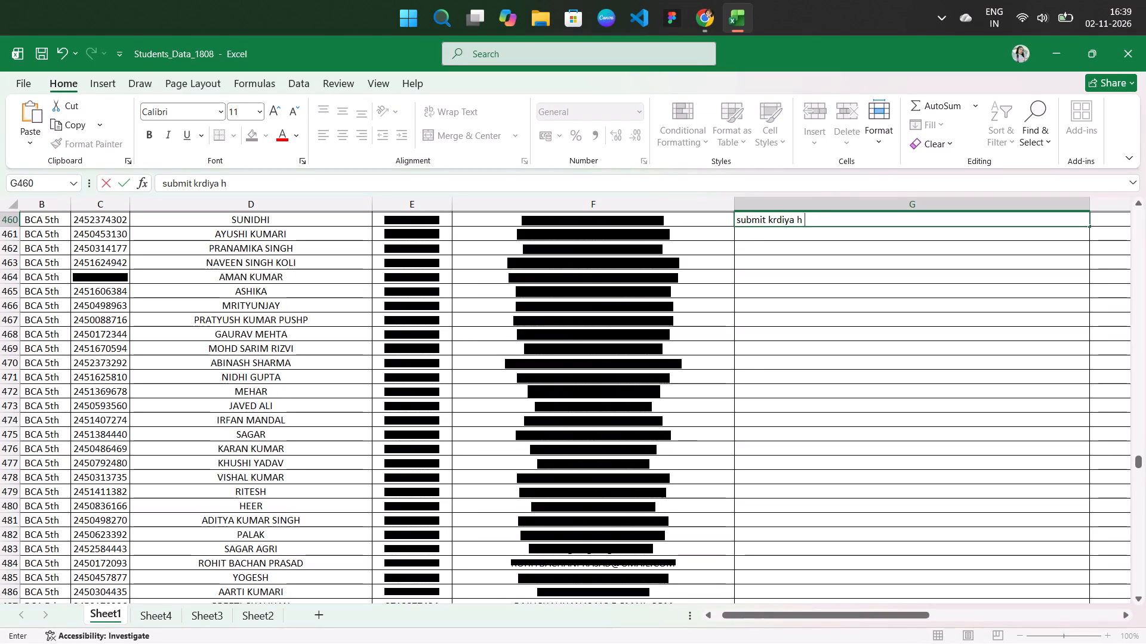
Save the call remark "submit krdiya h" in cell G460 for the student in row 460.
key("Return")
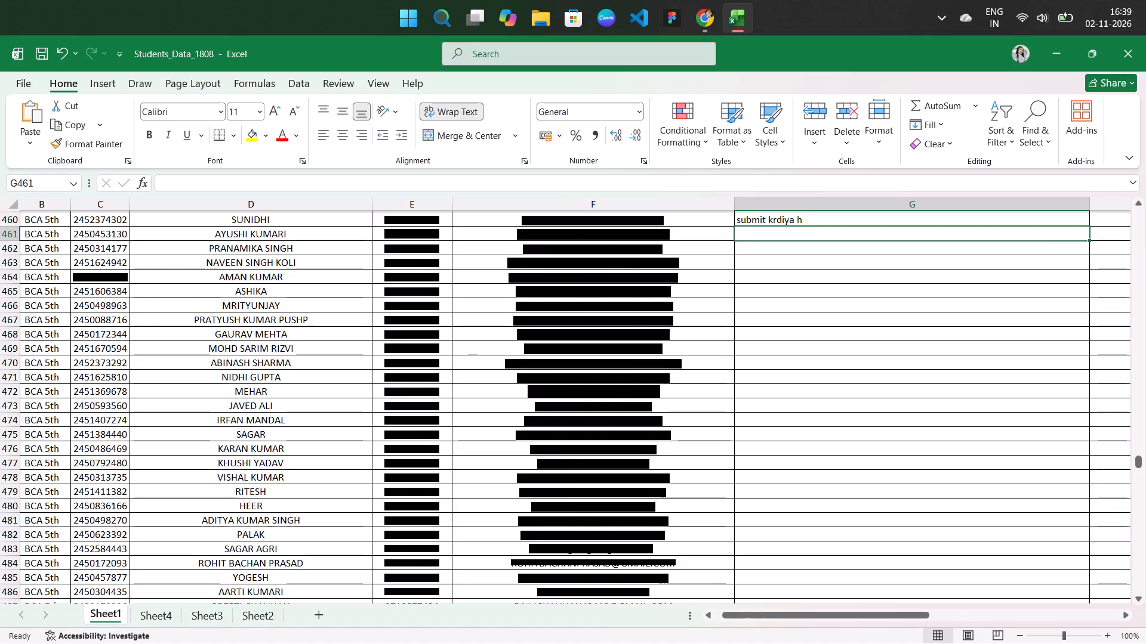
scroll(772, 241, "down", 1)
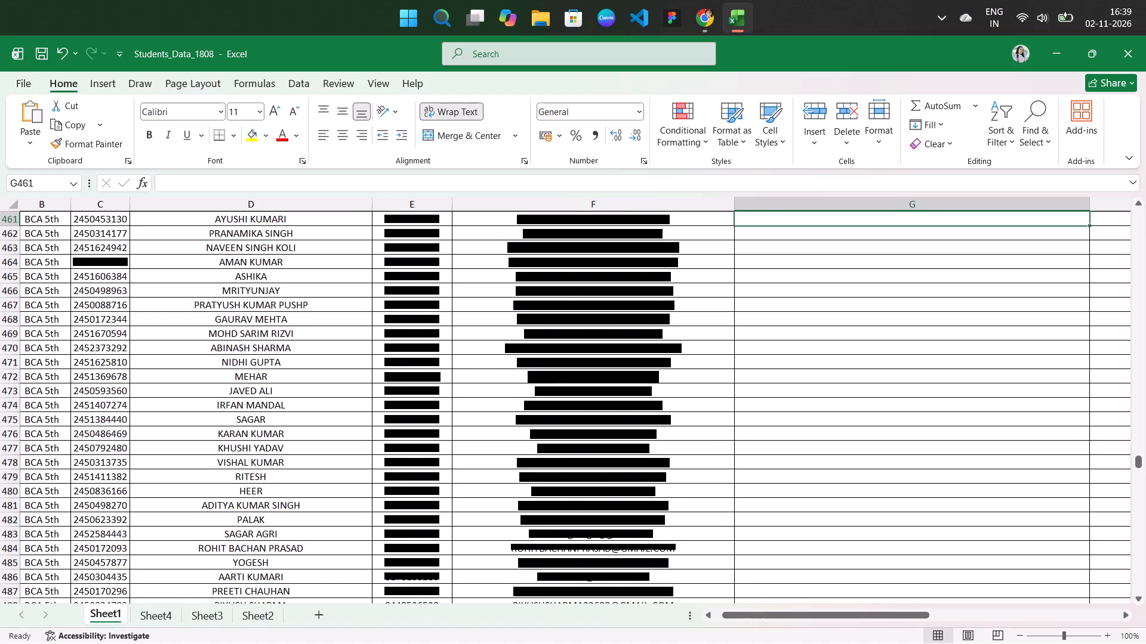
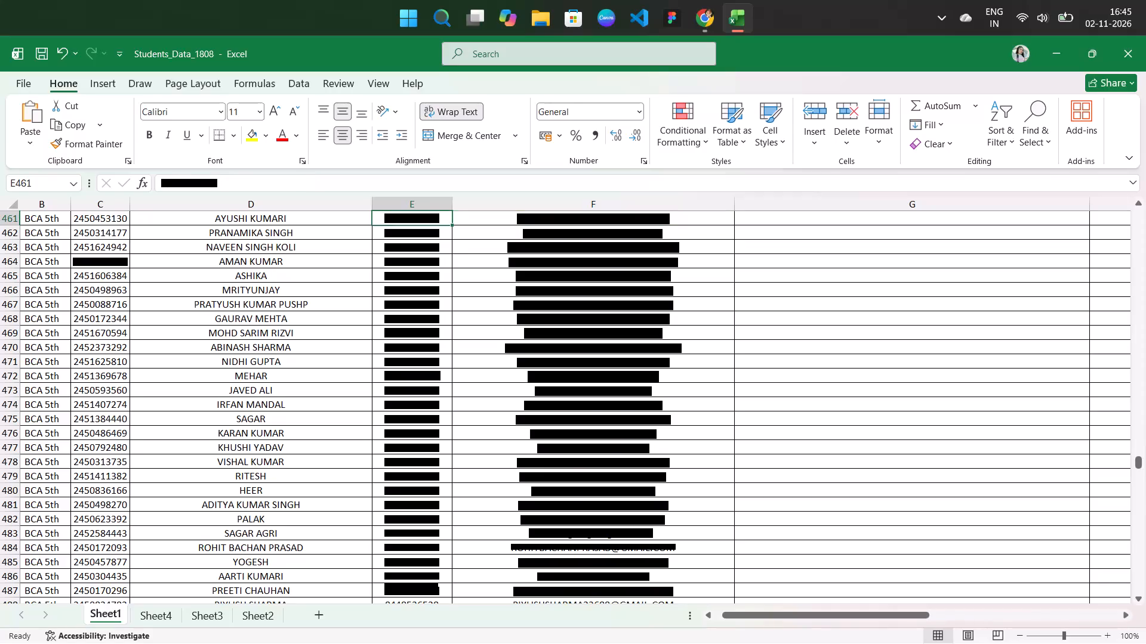
Open the empty remark cell G461 for editing, for the student in row 461.
key("Right")
key("Left")
key("Right")
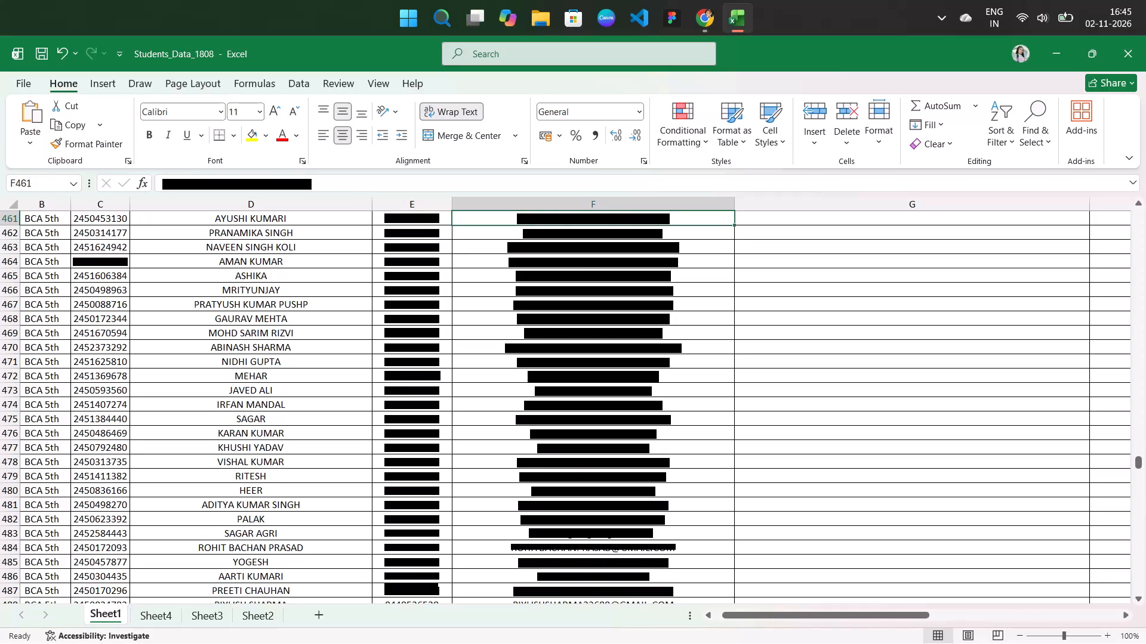
key("Right")
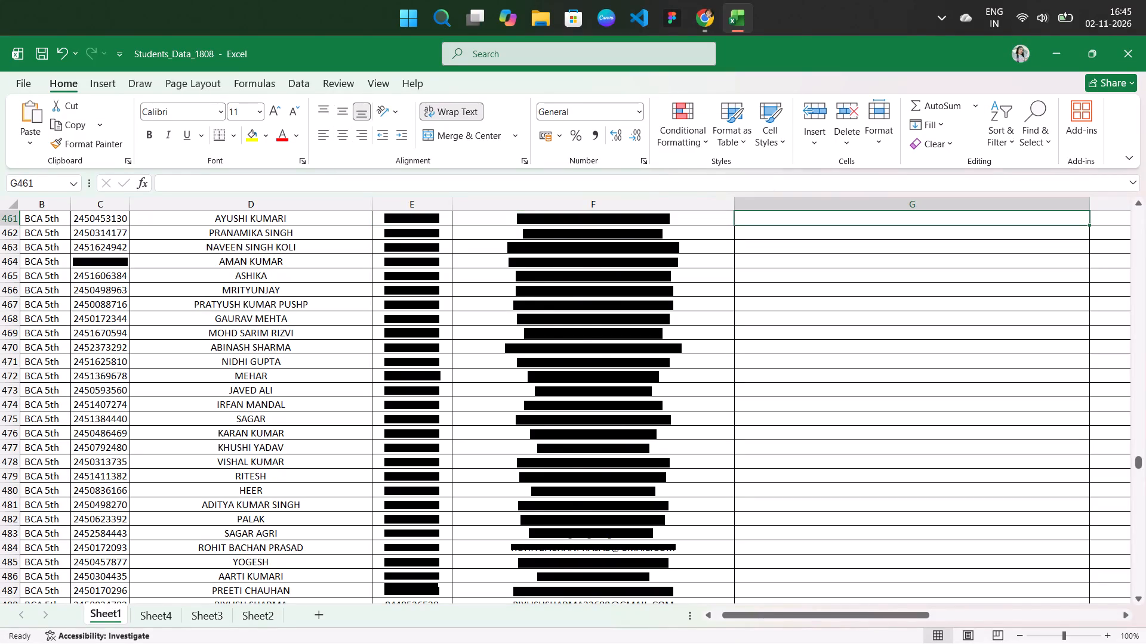
left_click(771, 183)
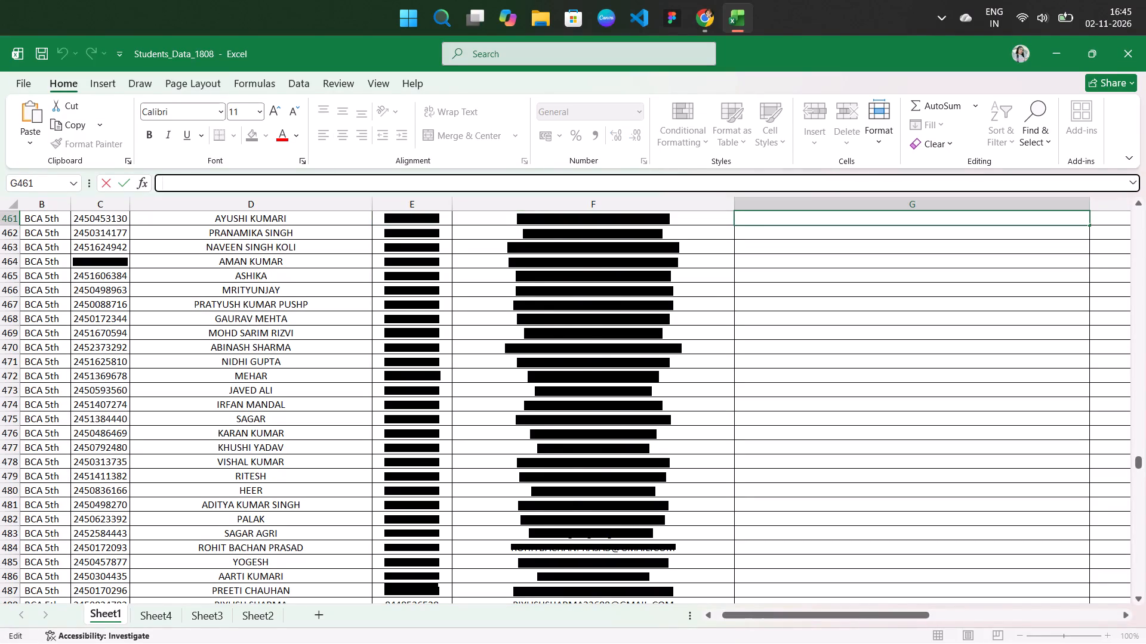
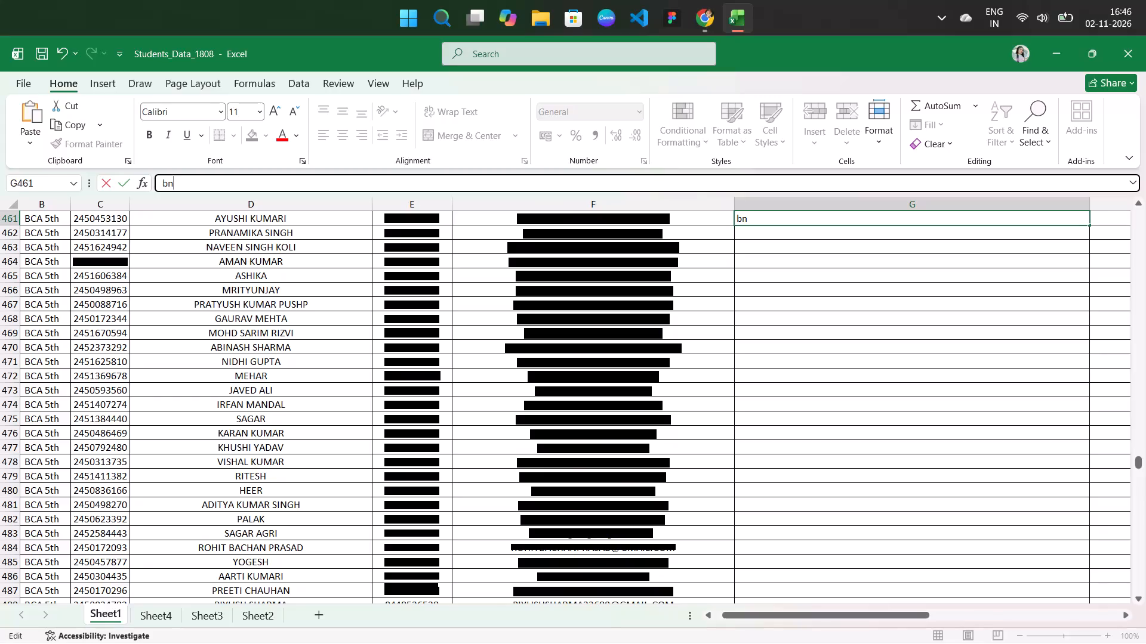
Complete the remark in cell G461 so it reads "bna rhi hu" for the student in row 461.
key("a")
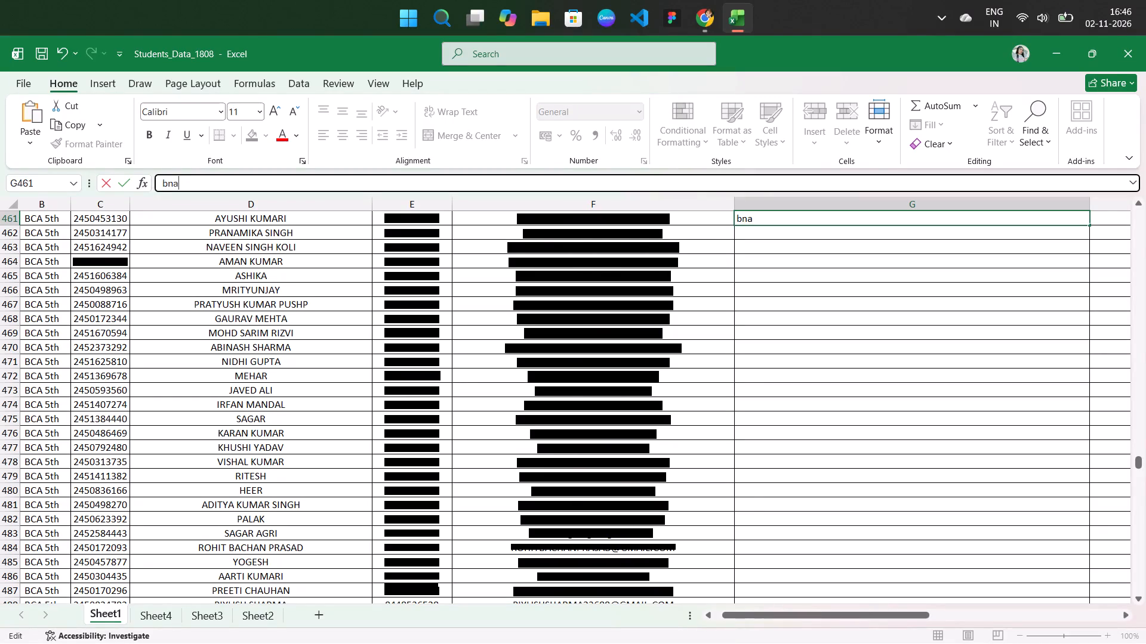
key("space")
type("rhi hu")
key("space")
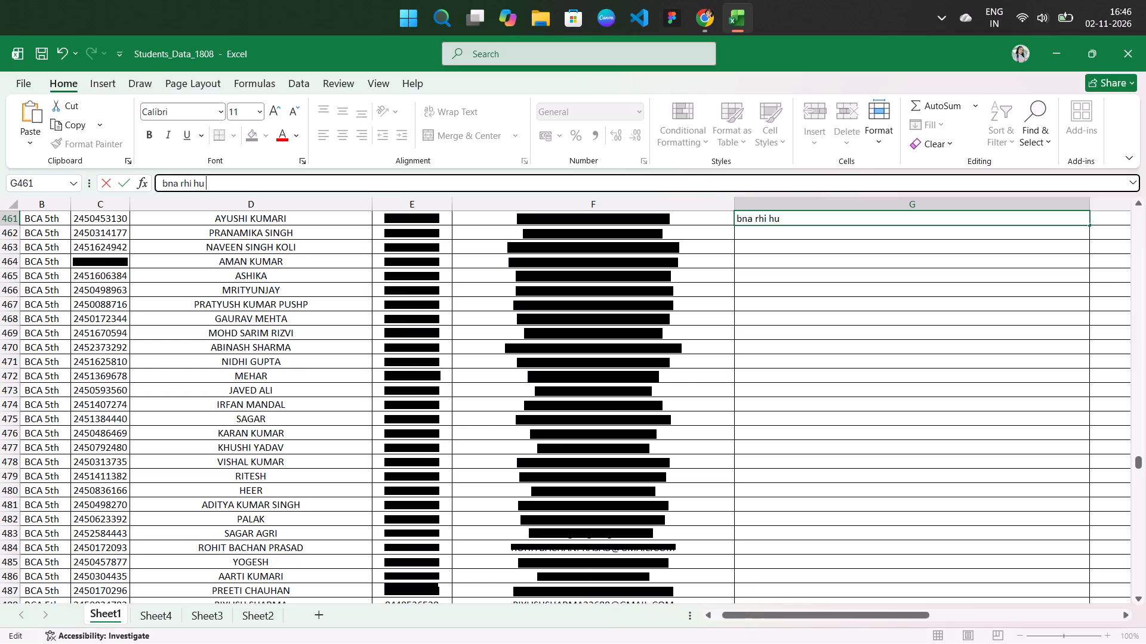
key("Return")
scroll(771, 183, "down", 1)
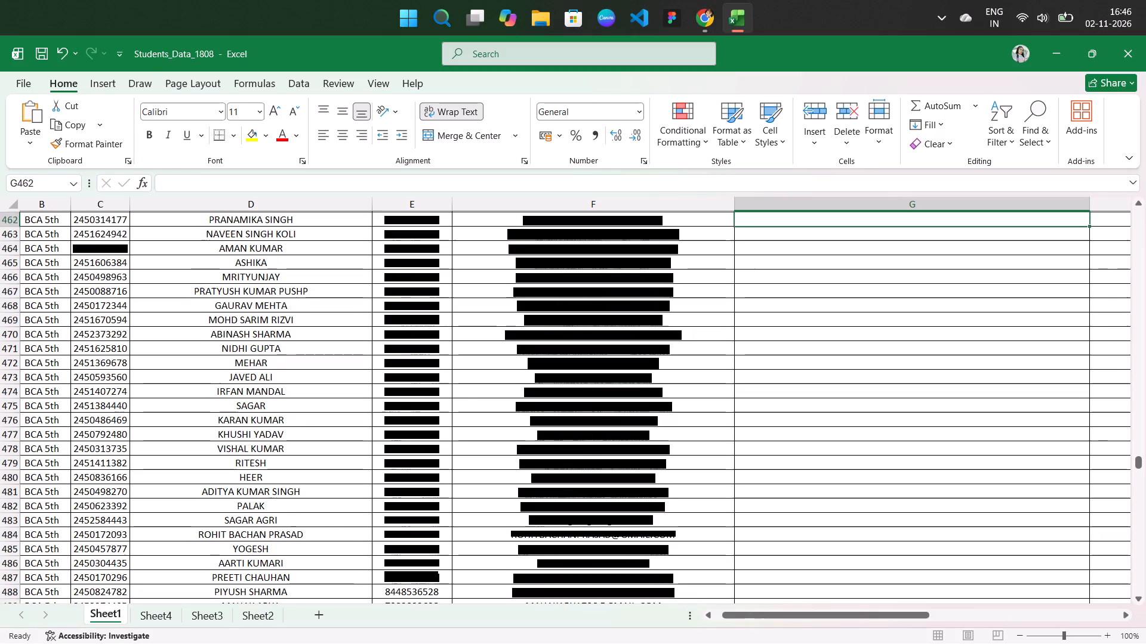
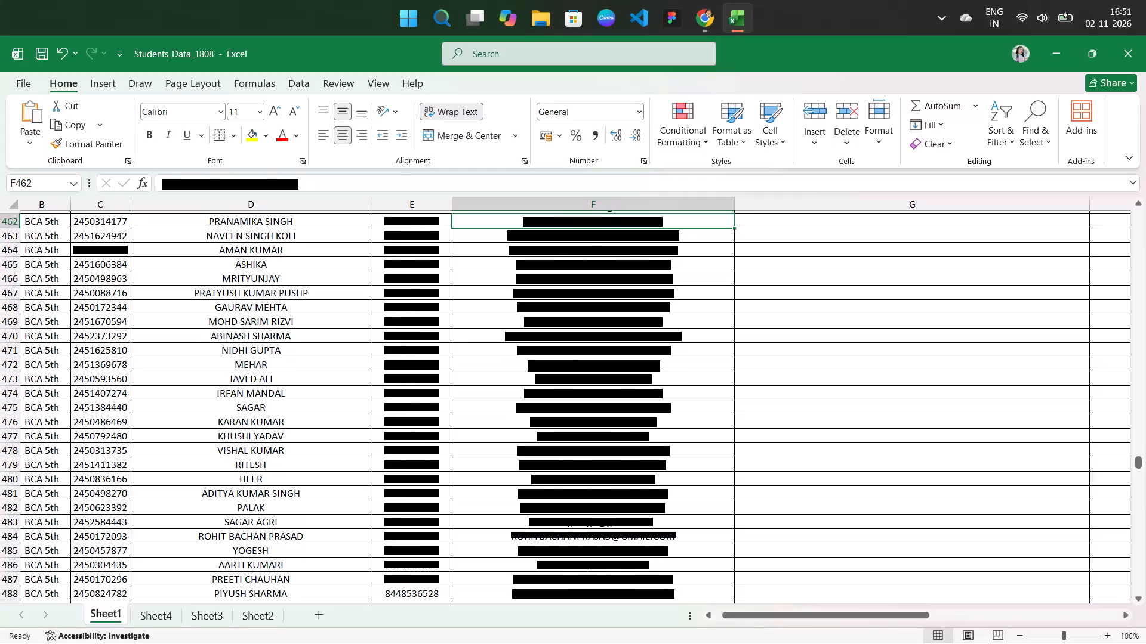
Go to remark cell G462 for the BCA 5th student in row 462.
key("Right")
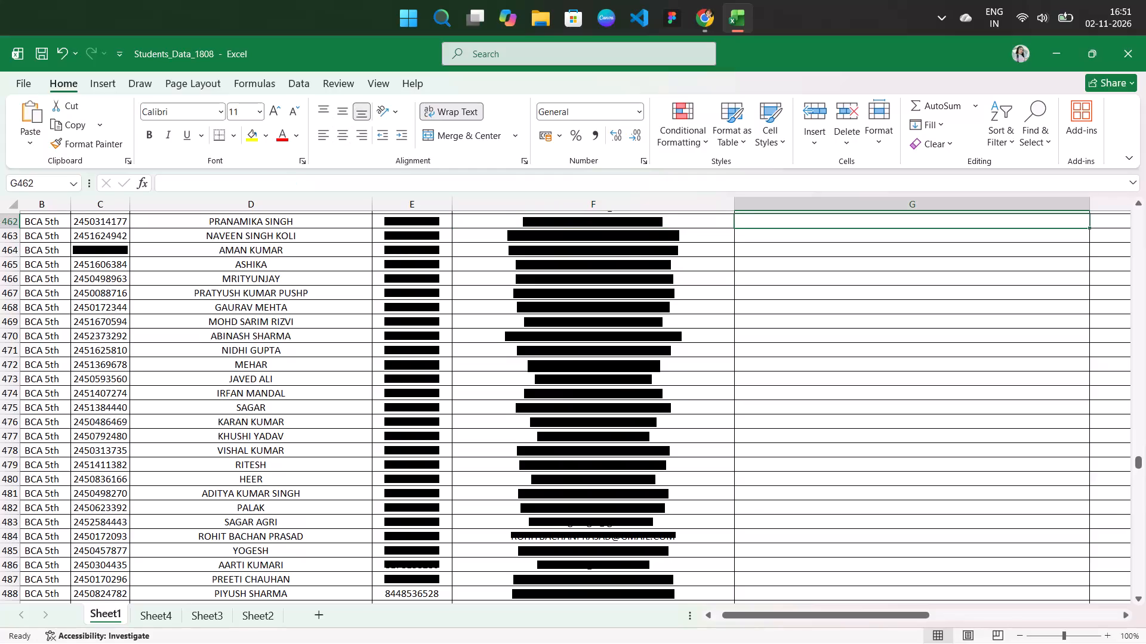
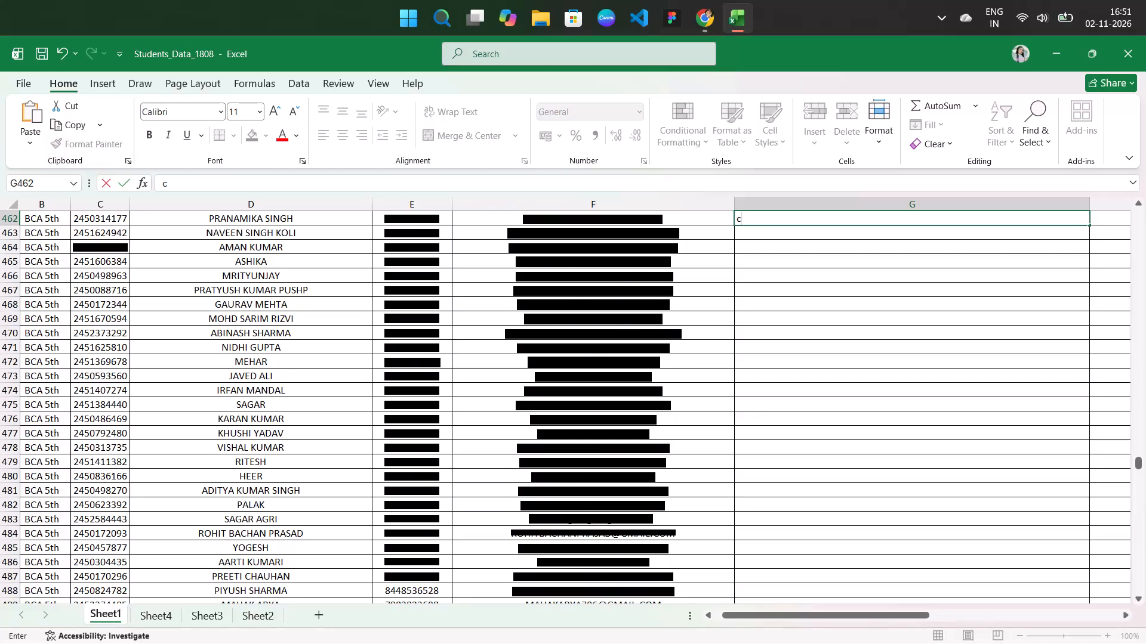
Record the remark "call cut" in G462 for the BCA 5th student in row 462.
type("all")
key("space")
type("cut")
key("space")
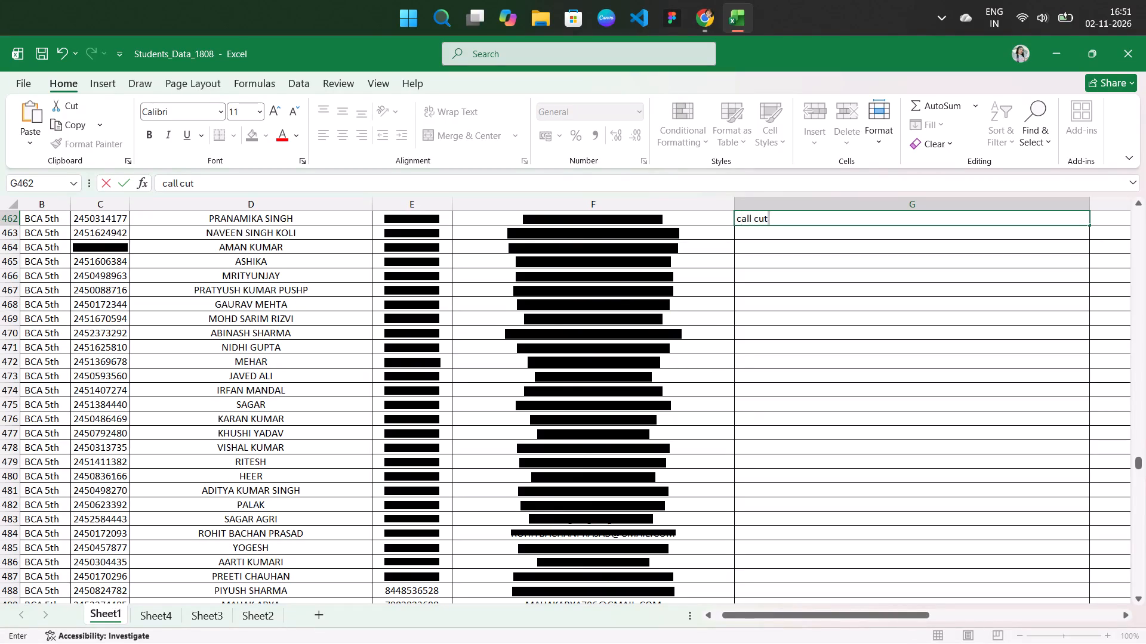
key("Return")
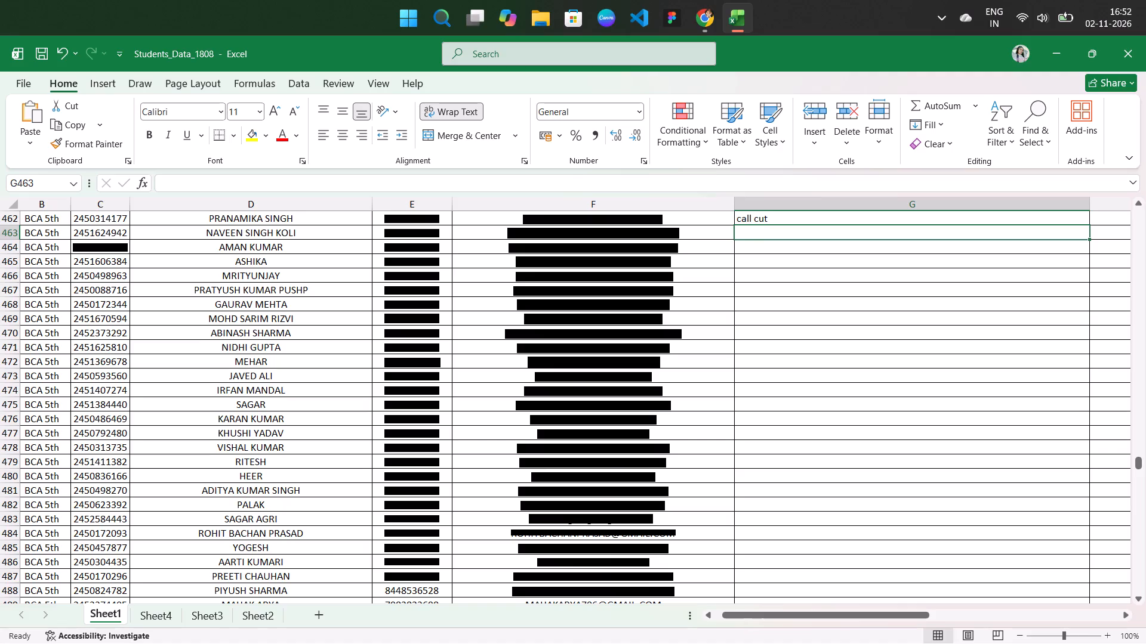
Record the remark "ringing" in G463 for the BCA 5th student in row 463.
scroll(778, 324, "down", 1)
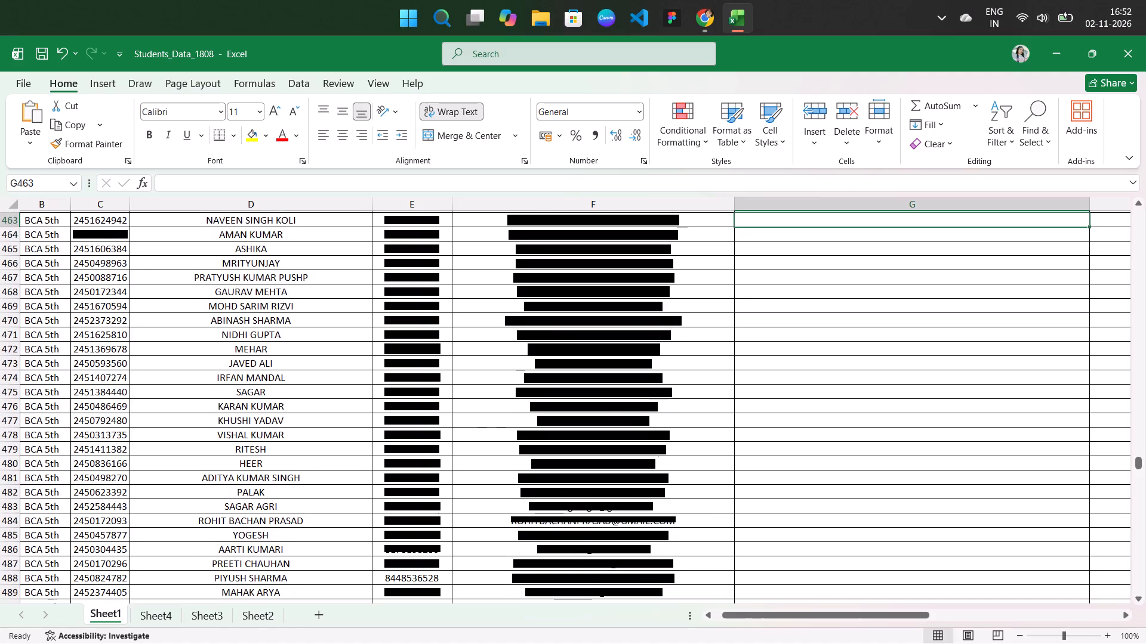
scroll(778, 324, "down", 1)
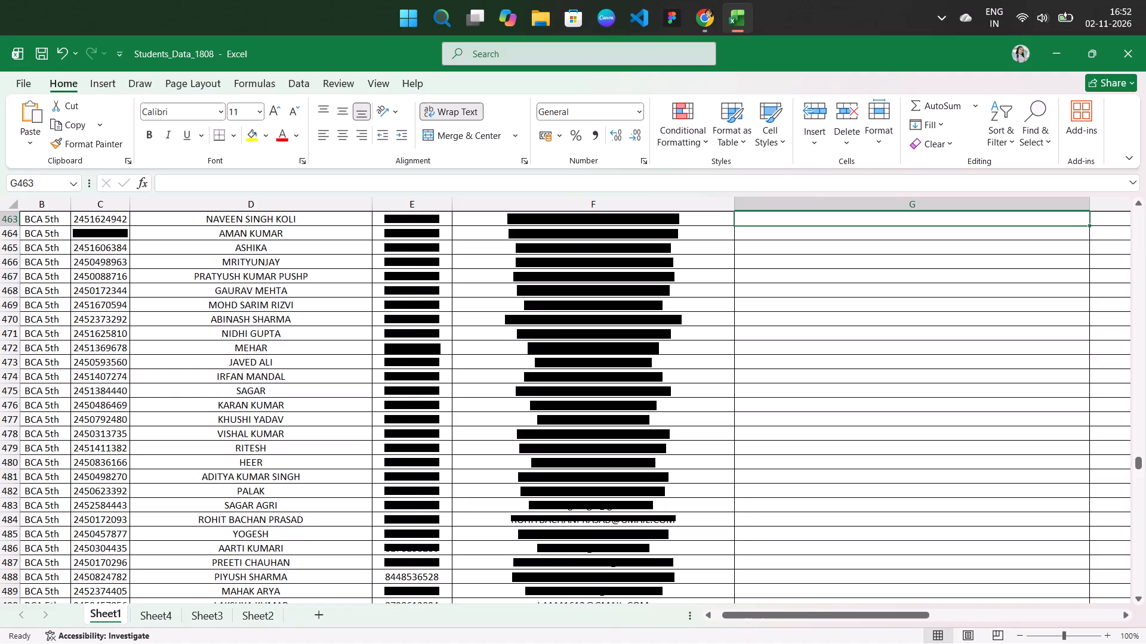
key("r")
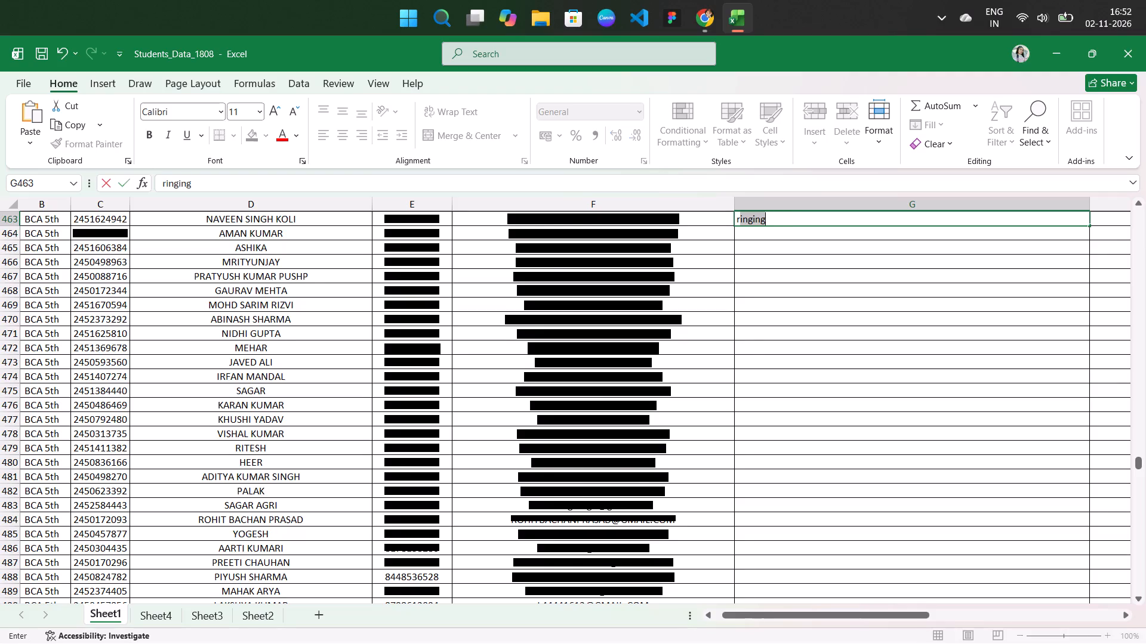
key("Return")
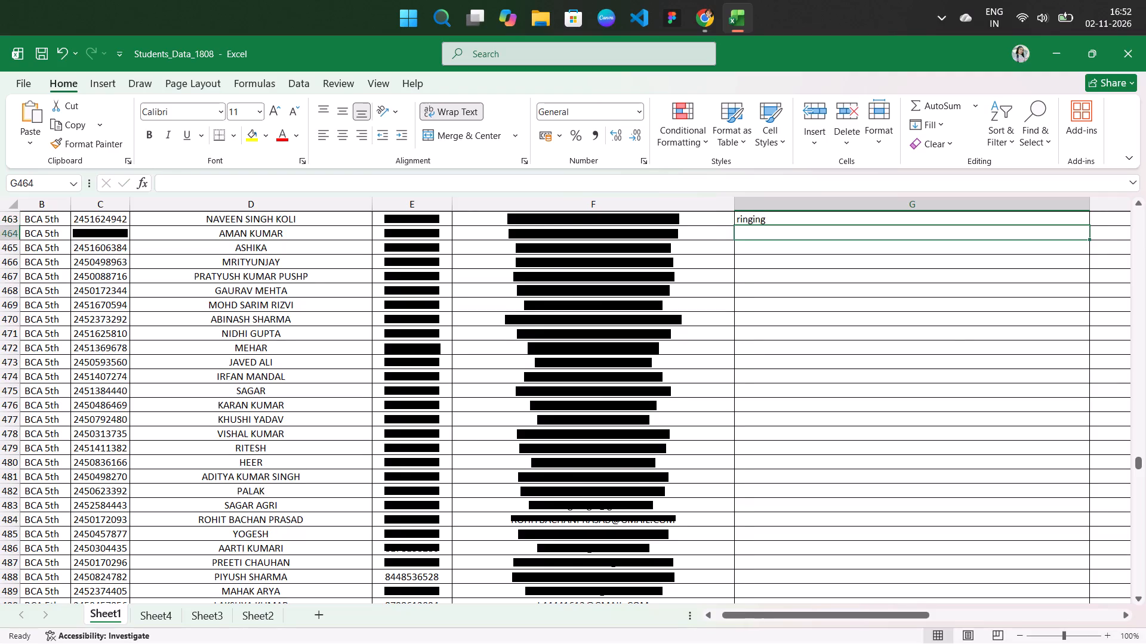
Continue to the BCA 5th student in row 464, whose remark cell is G464.
scroll(778, 324, "down", 1)
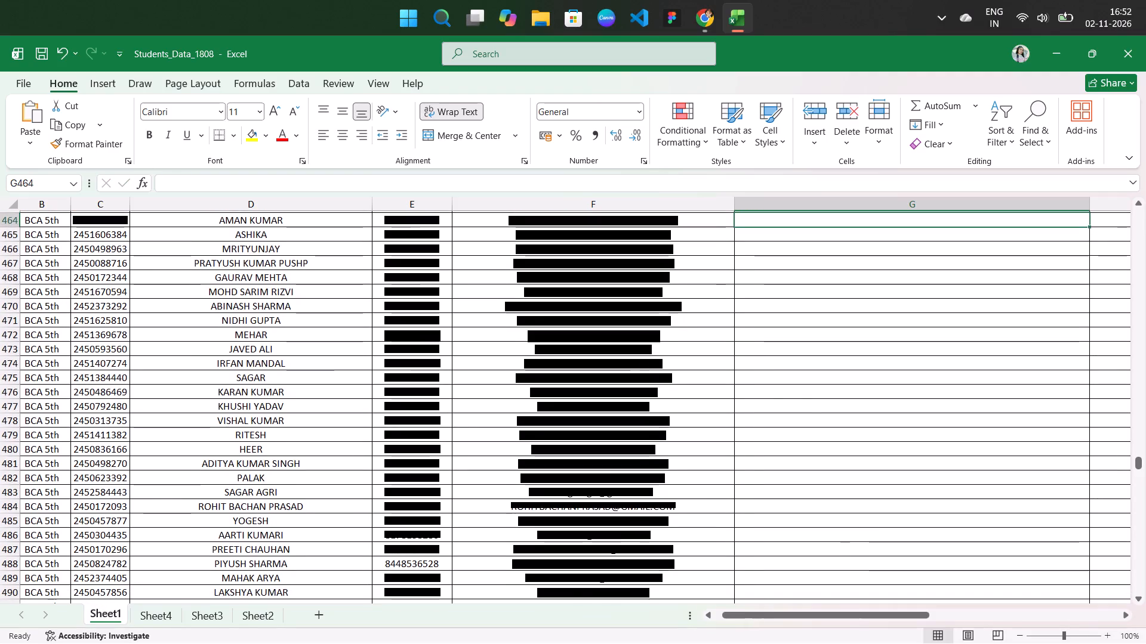
scroll(778, 324, "down", 1)
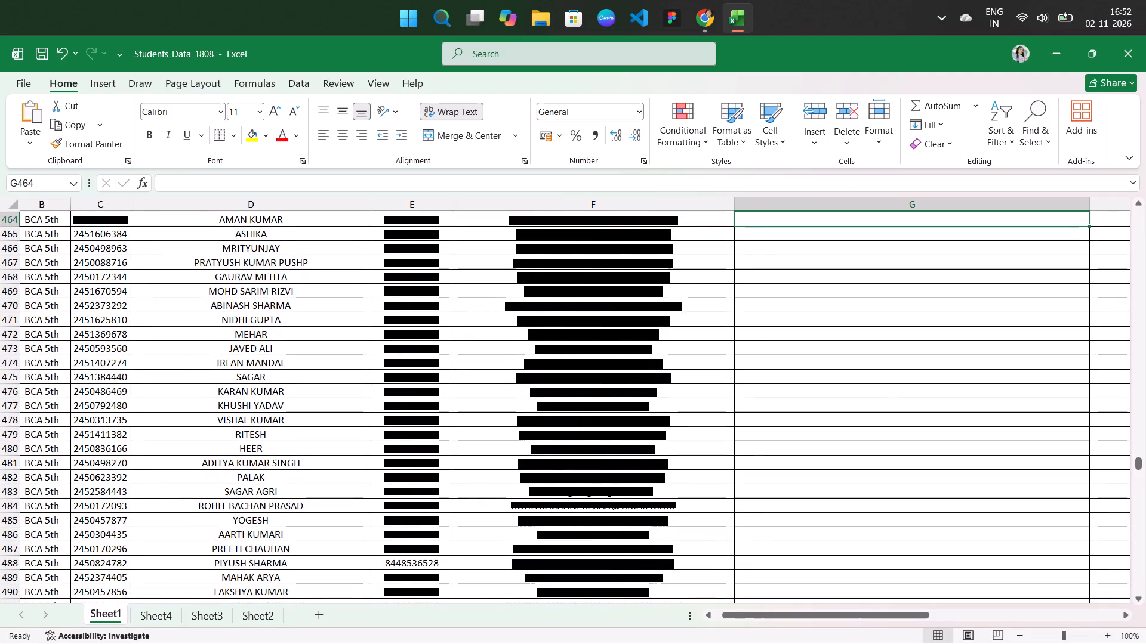
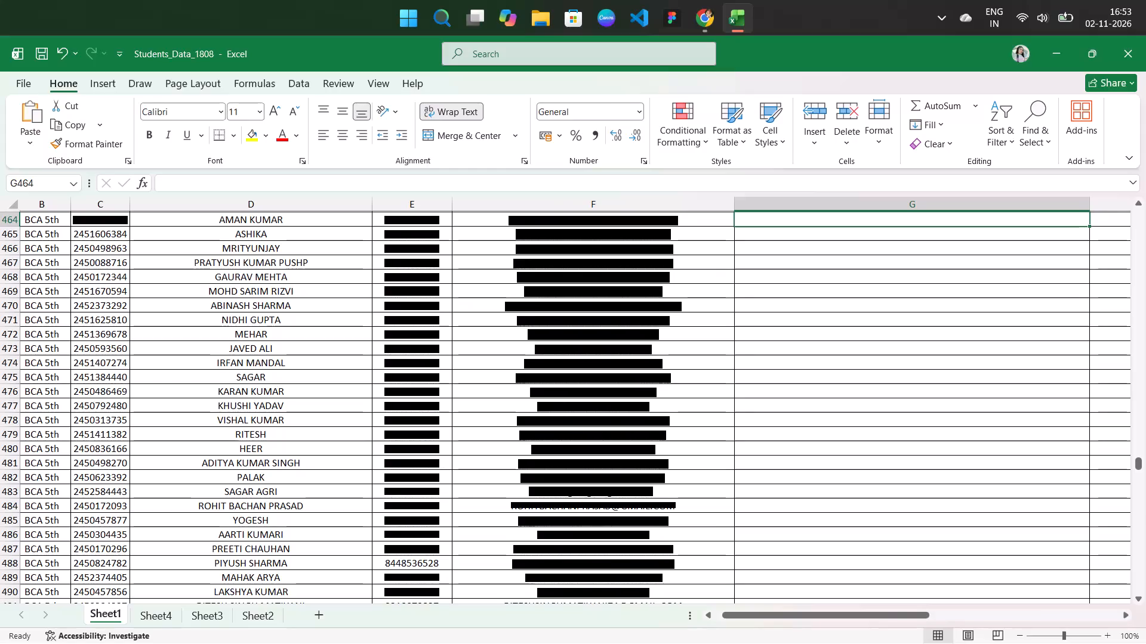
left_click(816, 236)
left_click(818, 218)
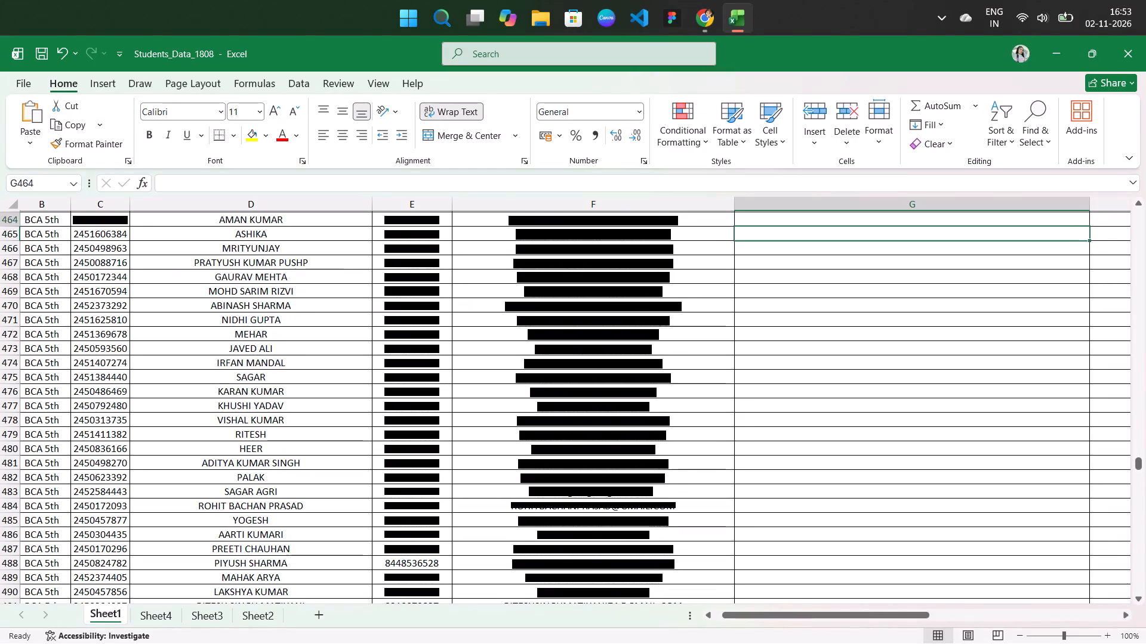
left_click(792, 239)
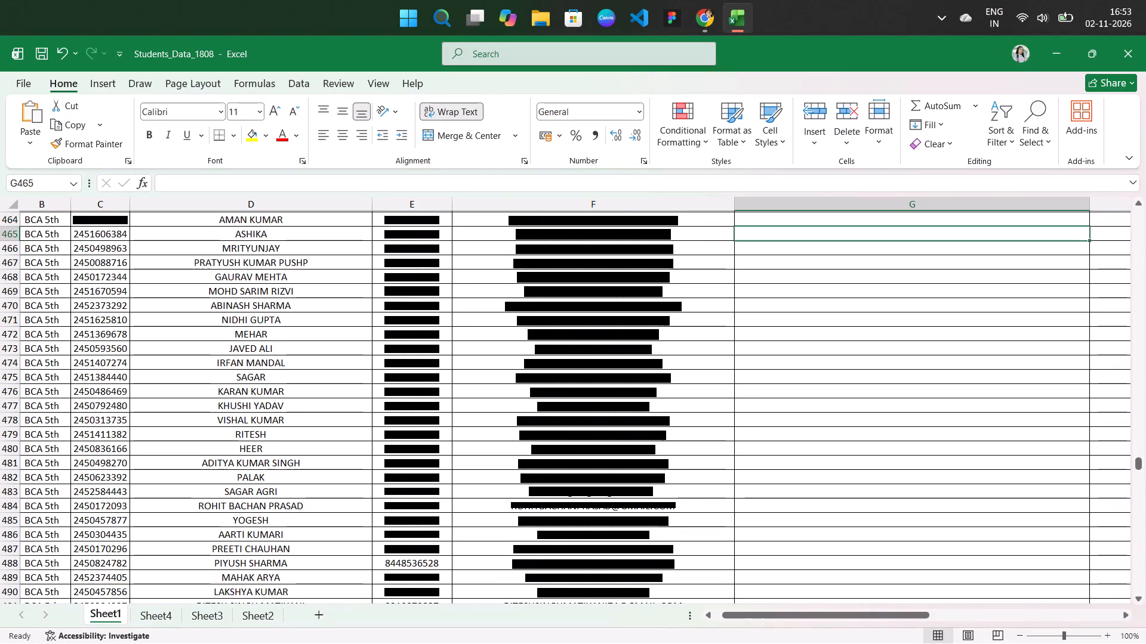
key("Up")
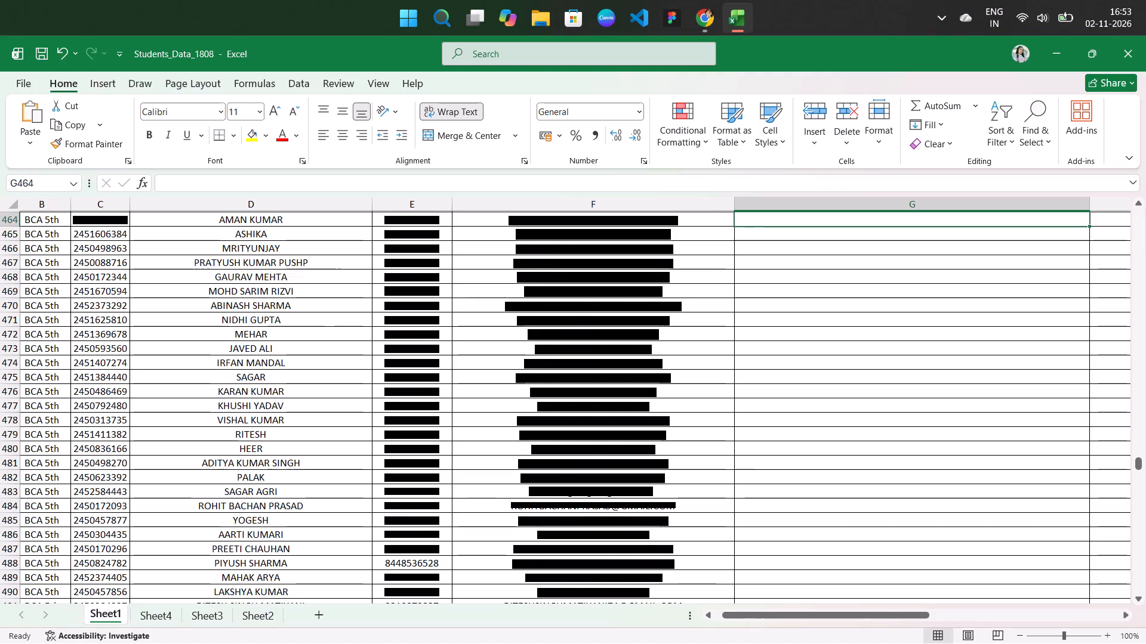
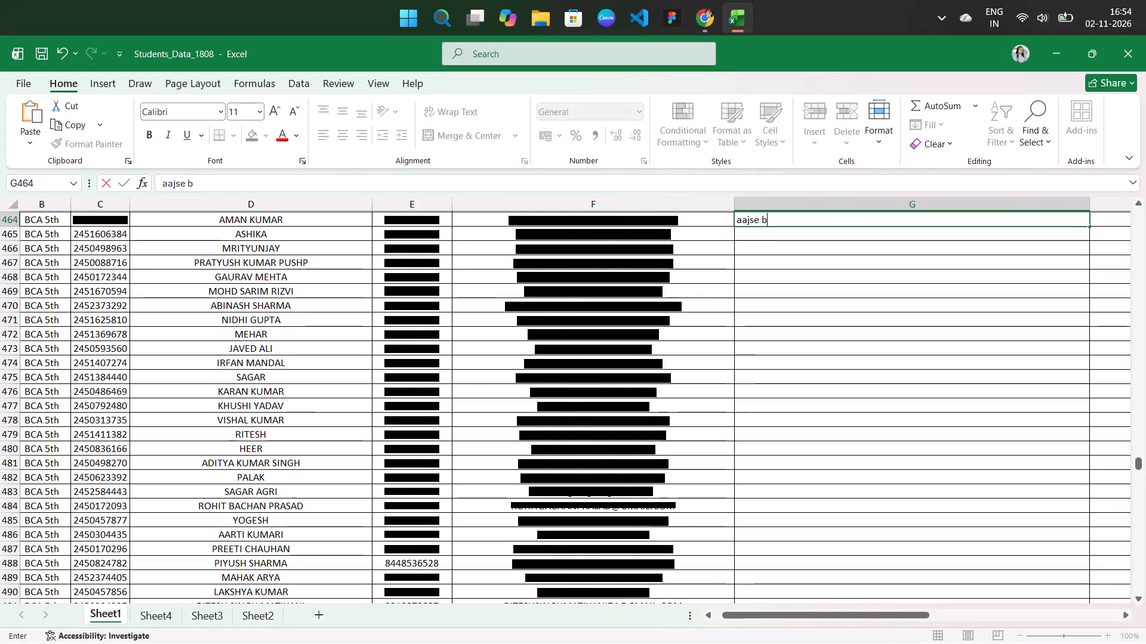
Complete the call remark for the row 464 student as "aajse bnaunga" in column G.
key("BackSpace")
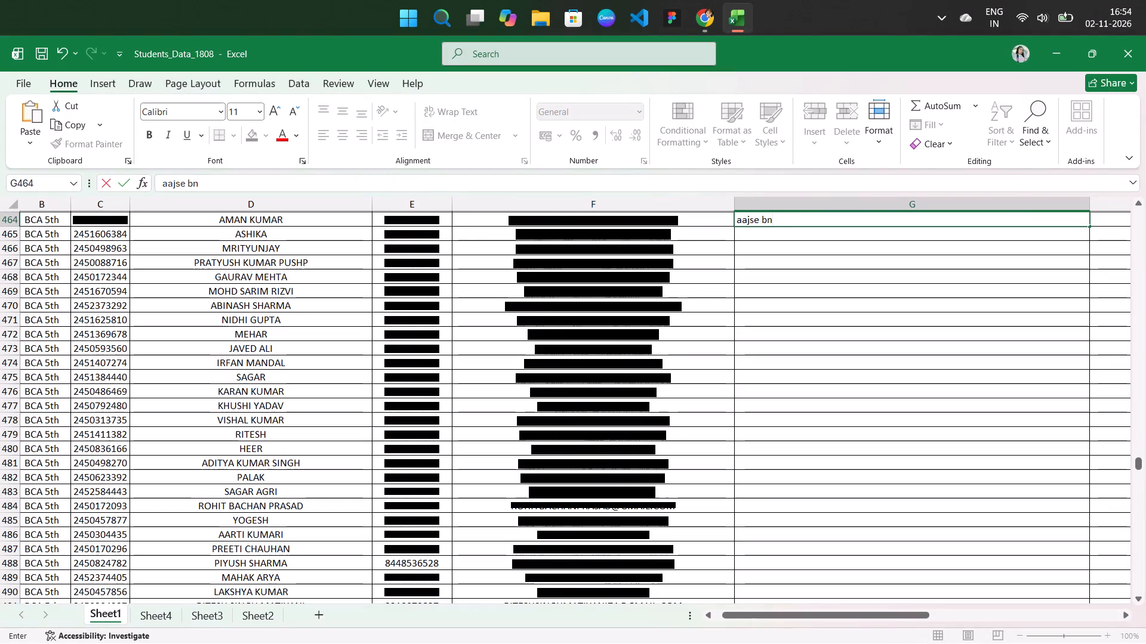
type("aunga")
key("space")
key("Return")
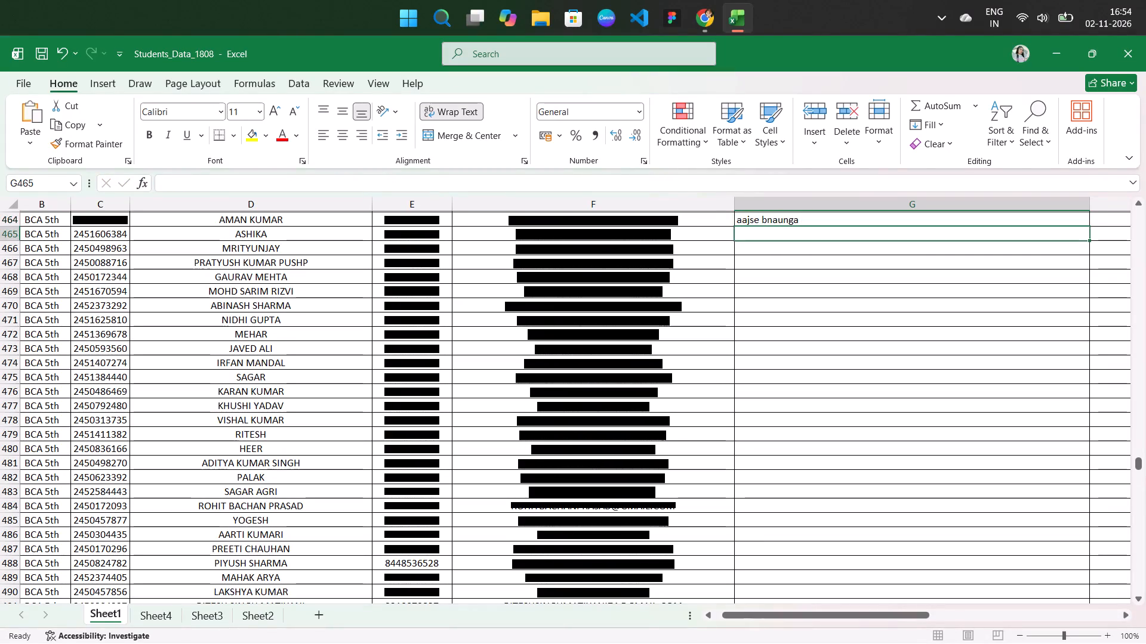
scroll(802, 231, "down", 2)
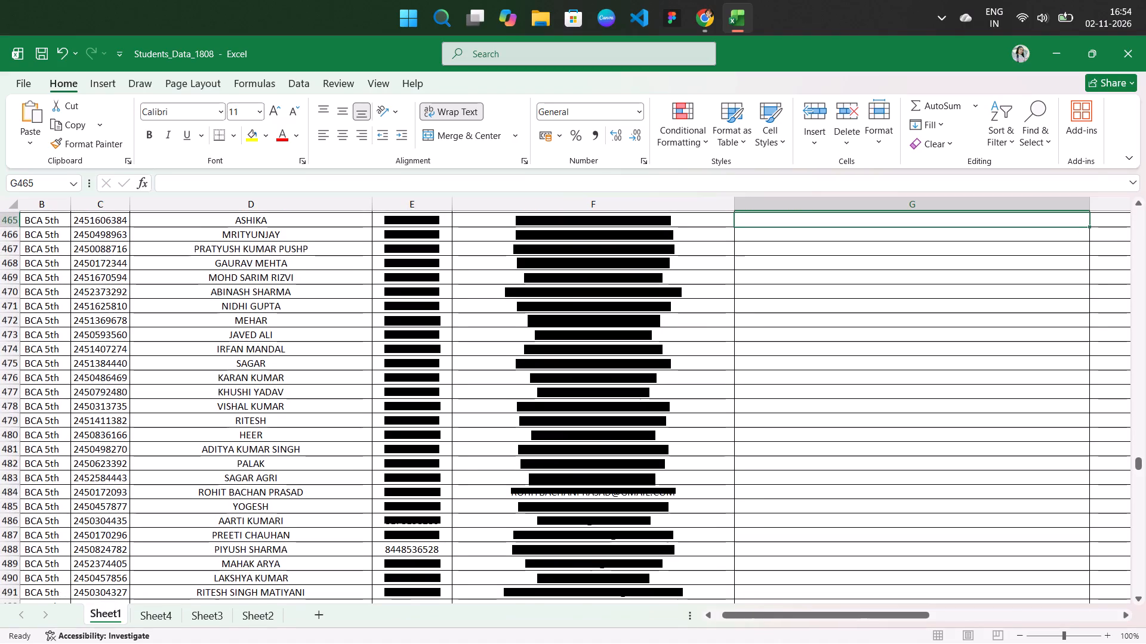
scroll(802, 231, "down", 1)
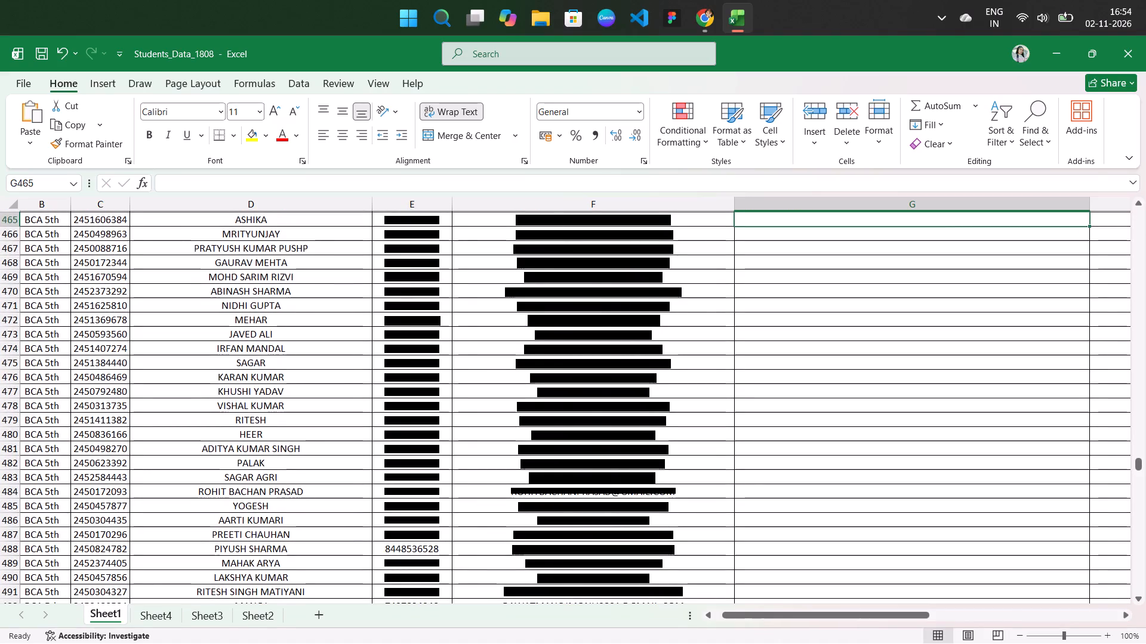
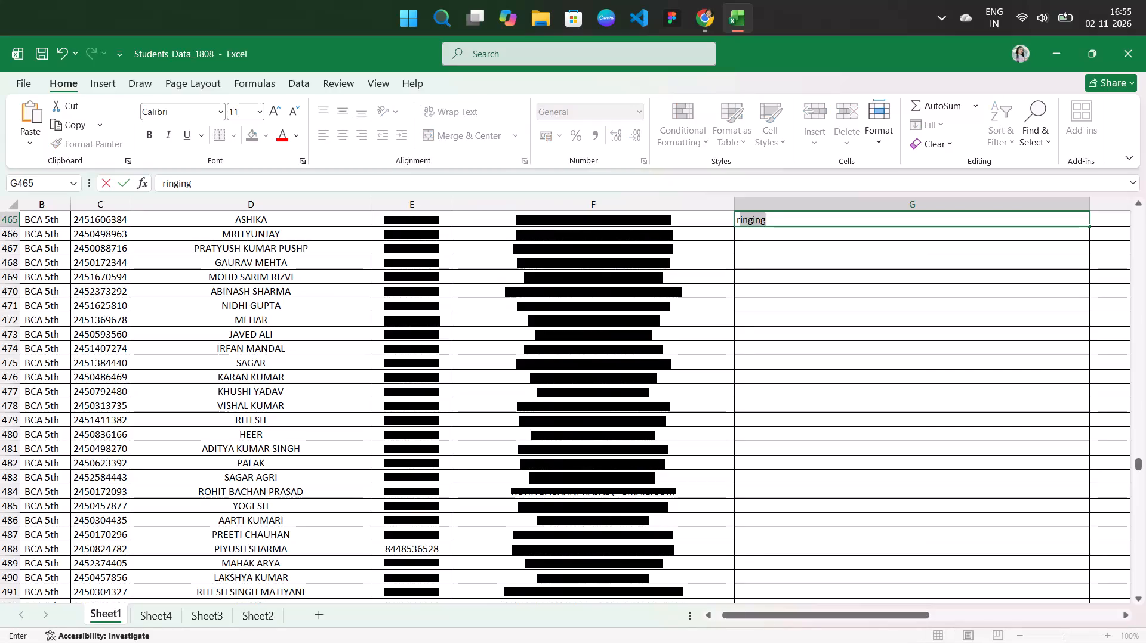
Record the call remark "not connected" in column G for the row 465 student.
key("BackSpace")
key("BackSpace")
type("not")
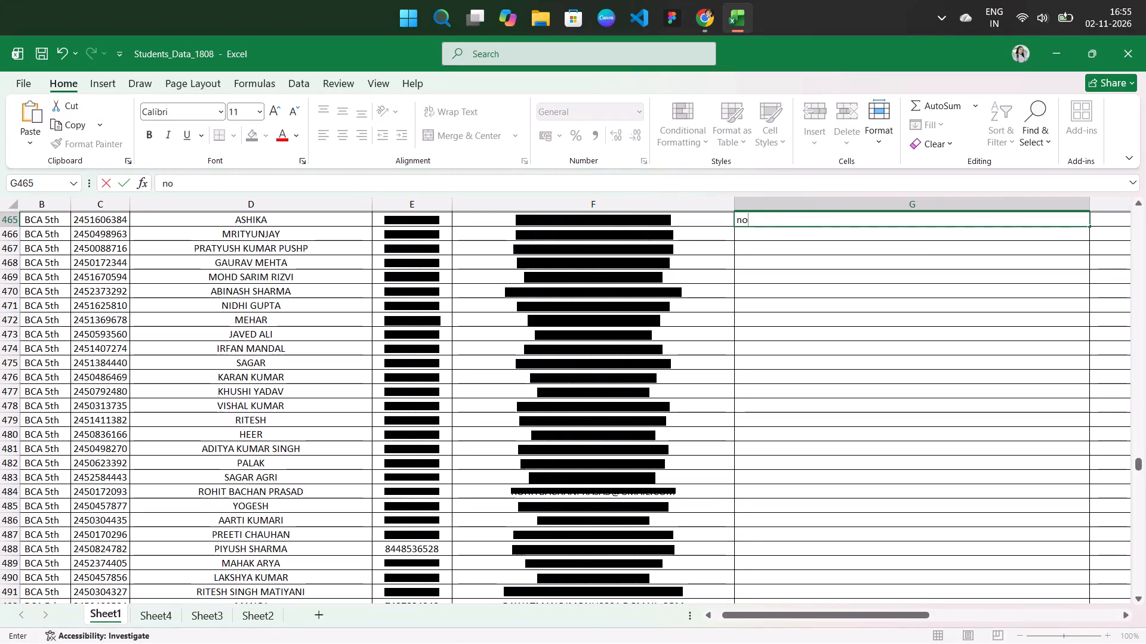
key("space")
key("Return")
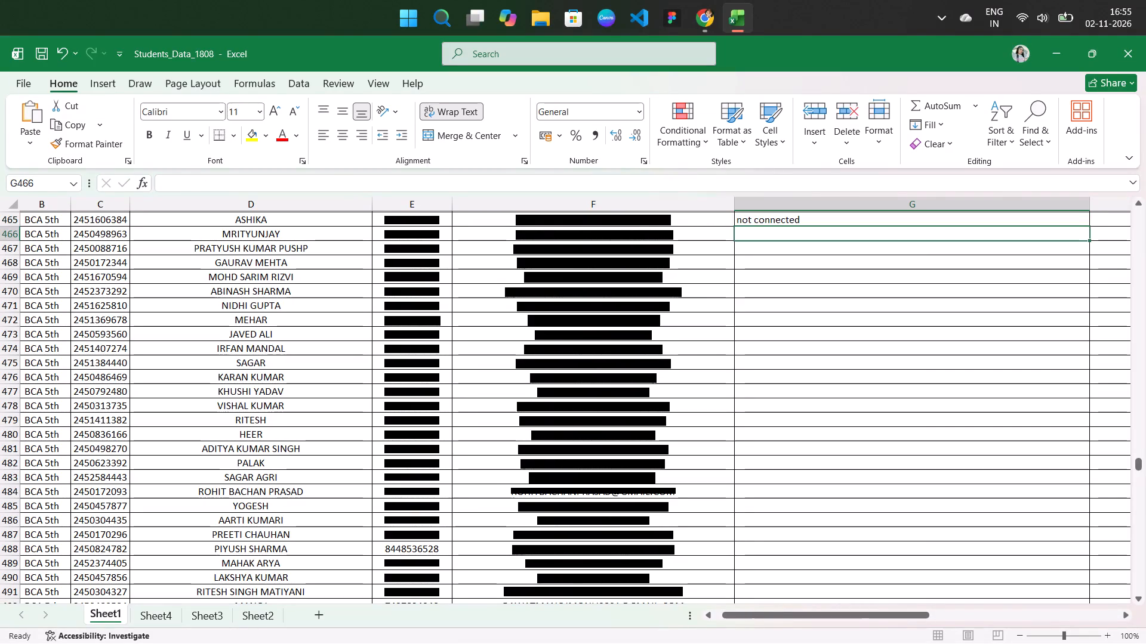
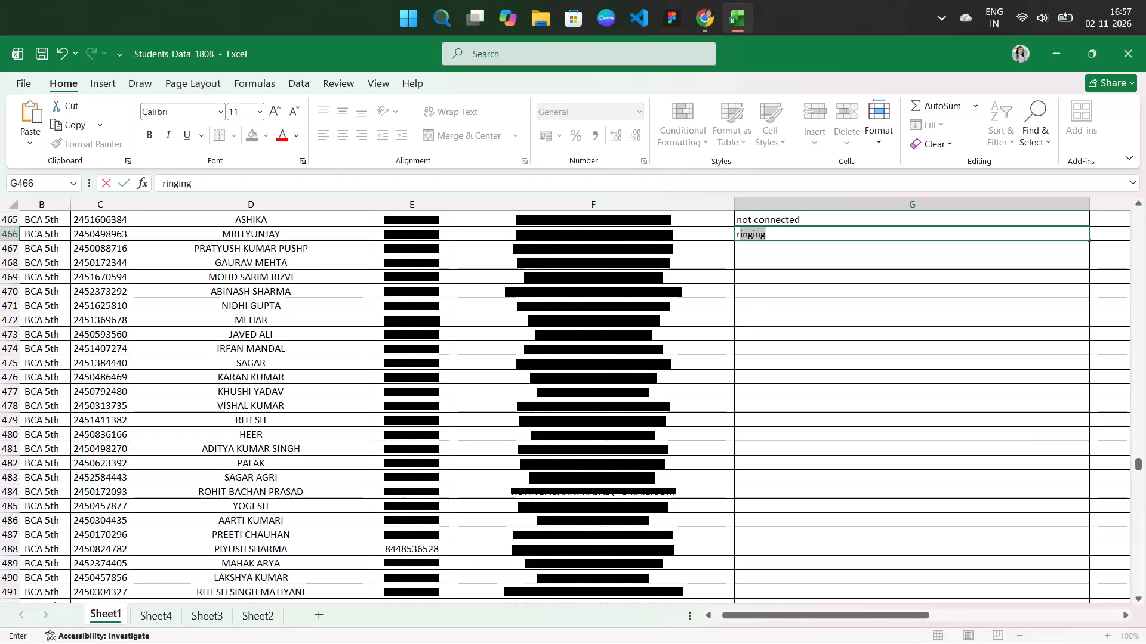
Record the call remark "ringing" in column G for the row 466 student.
key("Return")
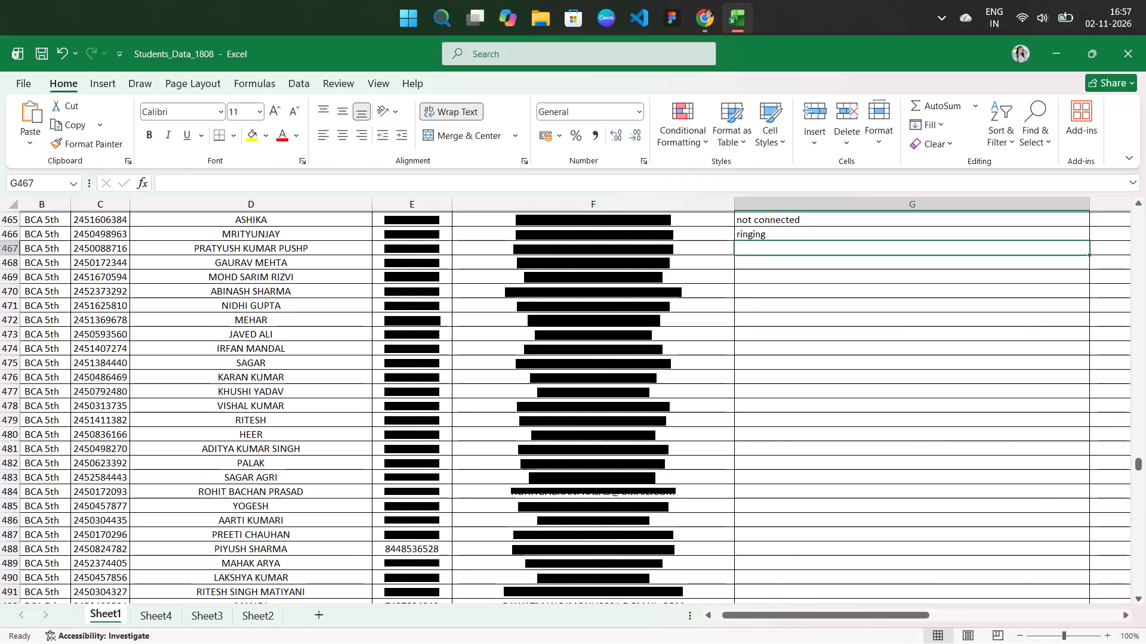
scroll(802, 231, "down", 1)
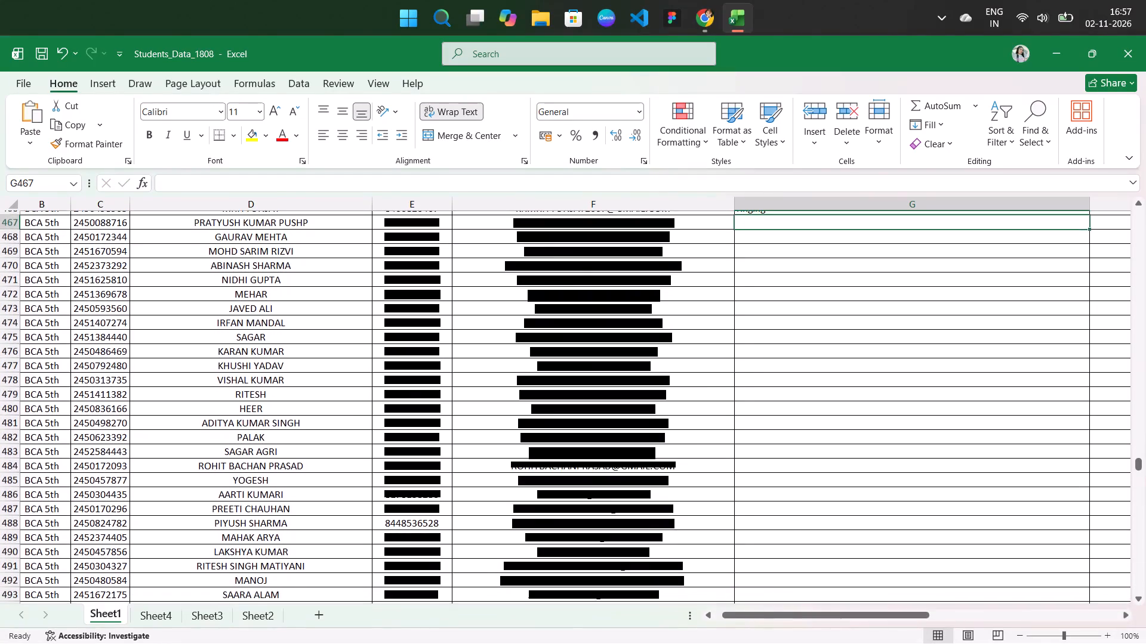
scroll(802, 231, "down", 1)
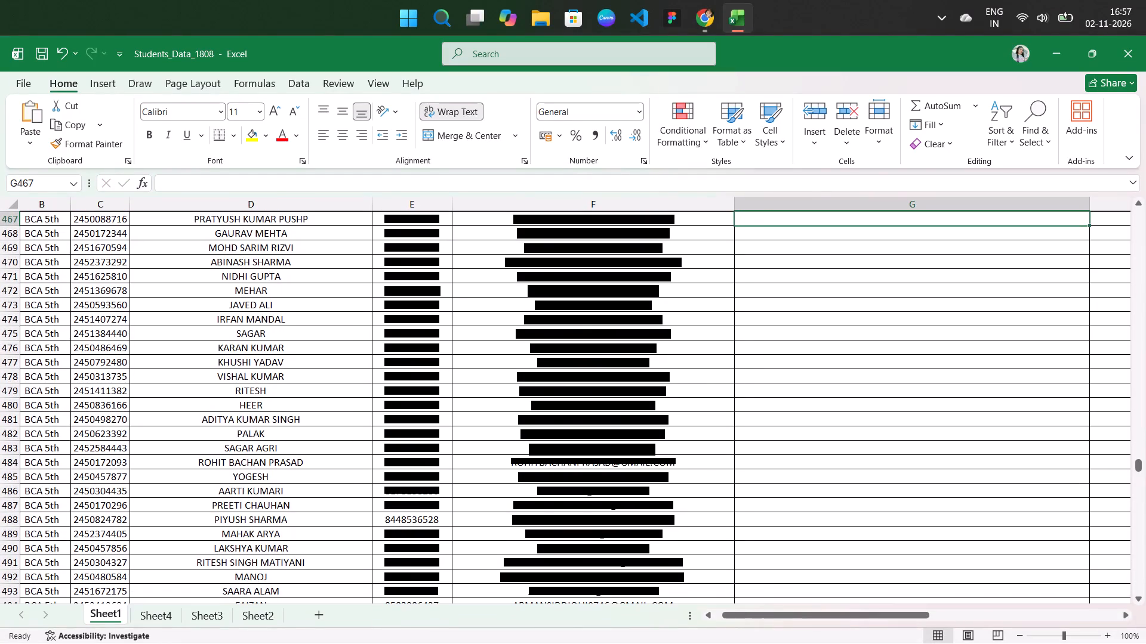
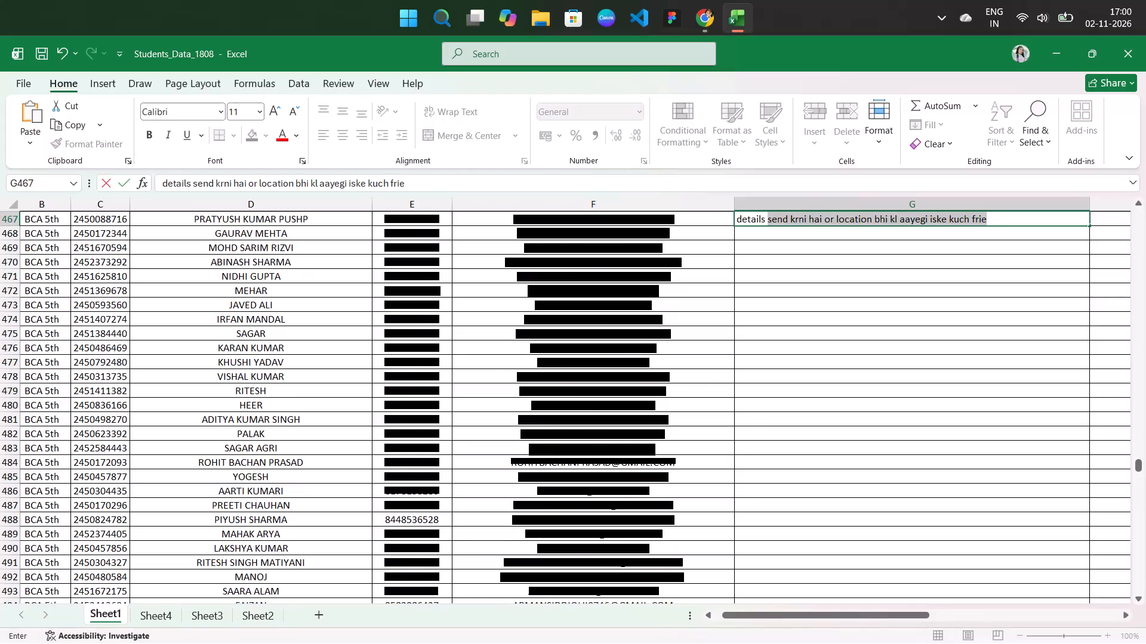
Complete the call remark in column G of row 467 as "details send krdo mai aa k baat krunga".
type("send krdo mai aa k baat krunga")
key("space")
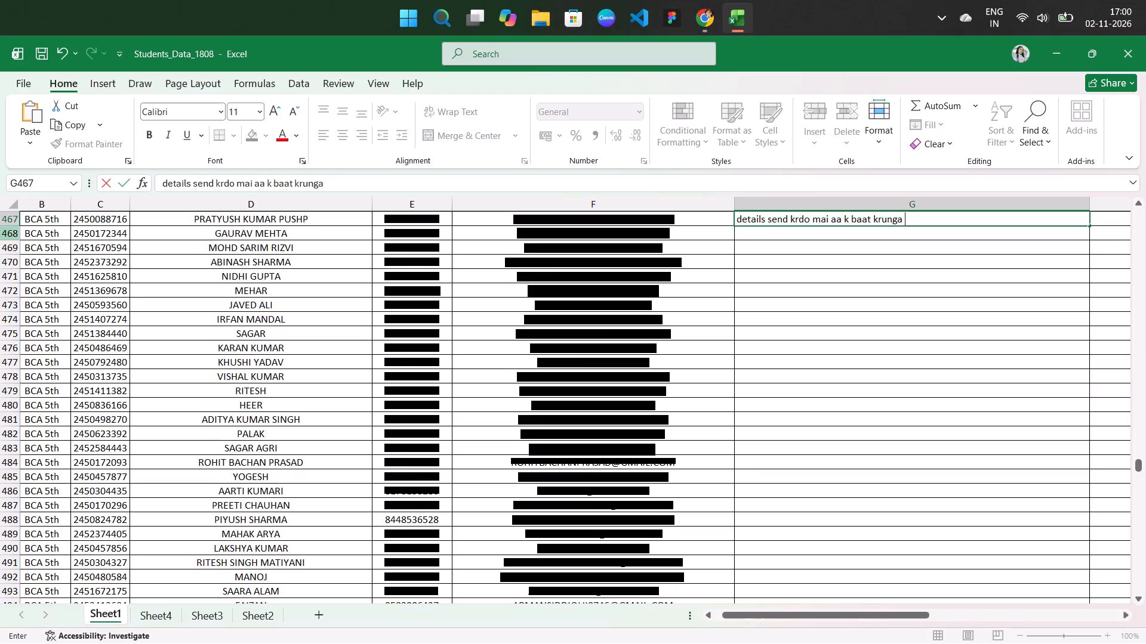
Highlight the whole of row 467 with a yellow fill and move on to the remark cell of row 468.
left_click(9, 221)
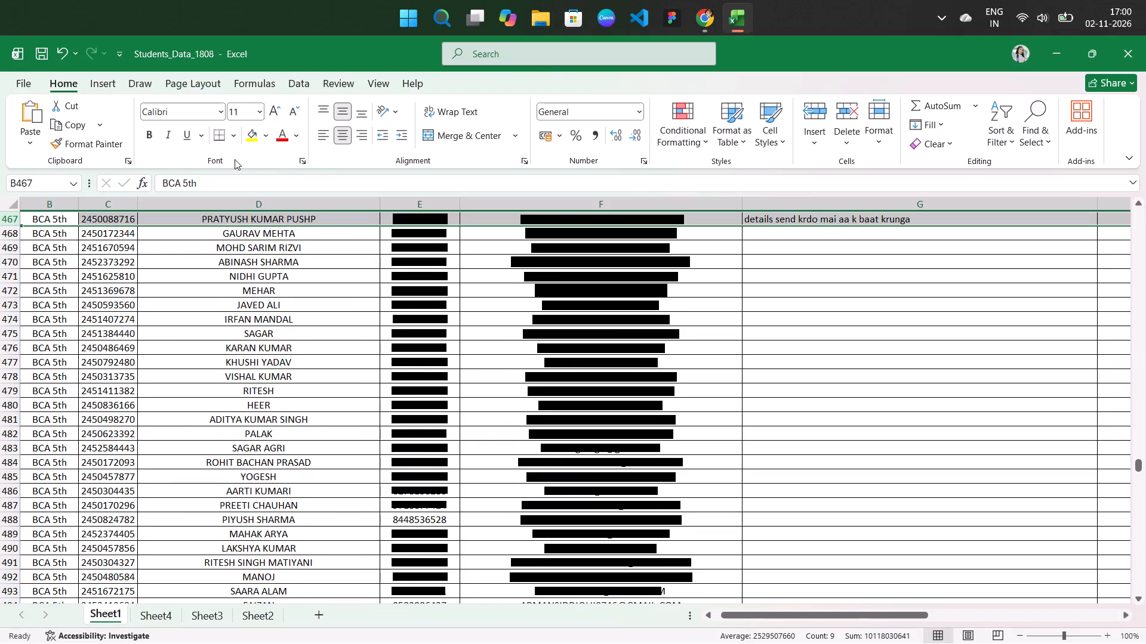
left_click(254, 137)
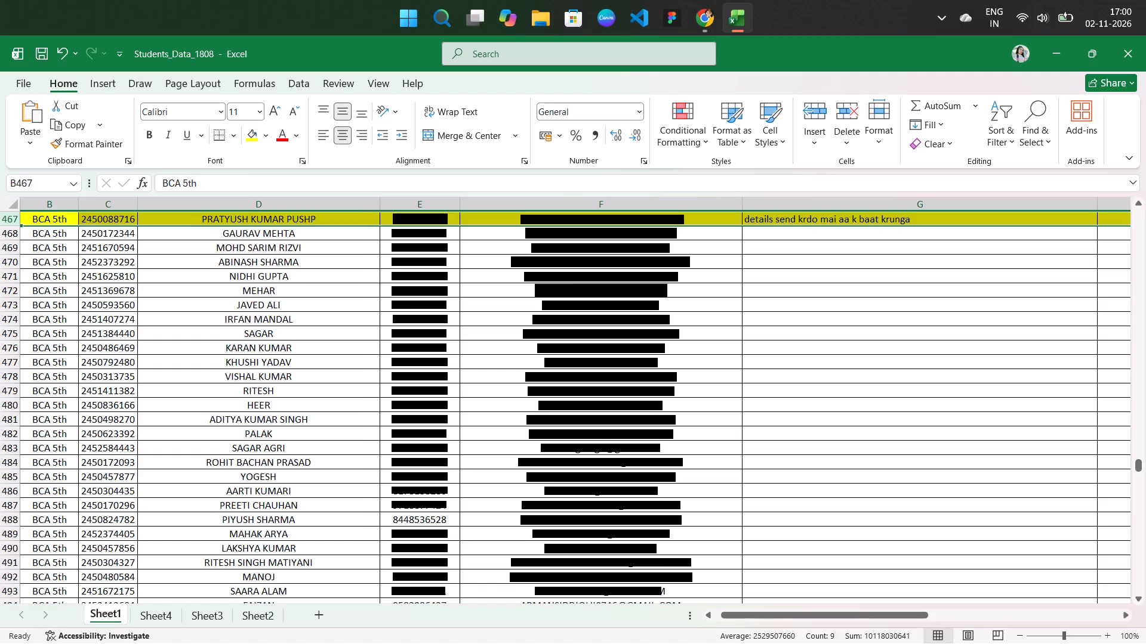
left_click(784, 239)
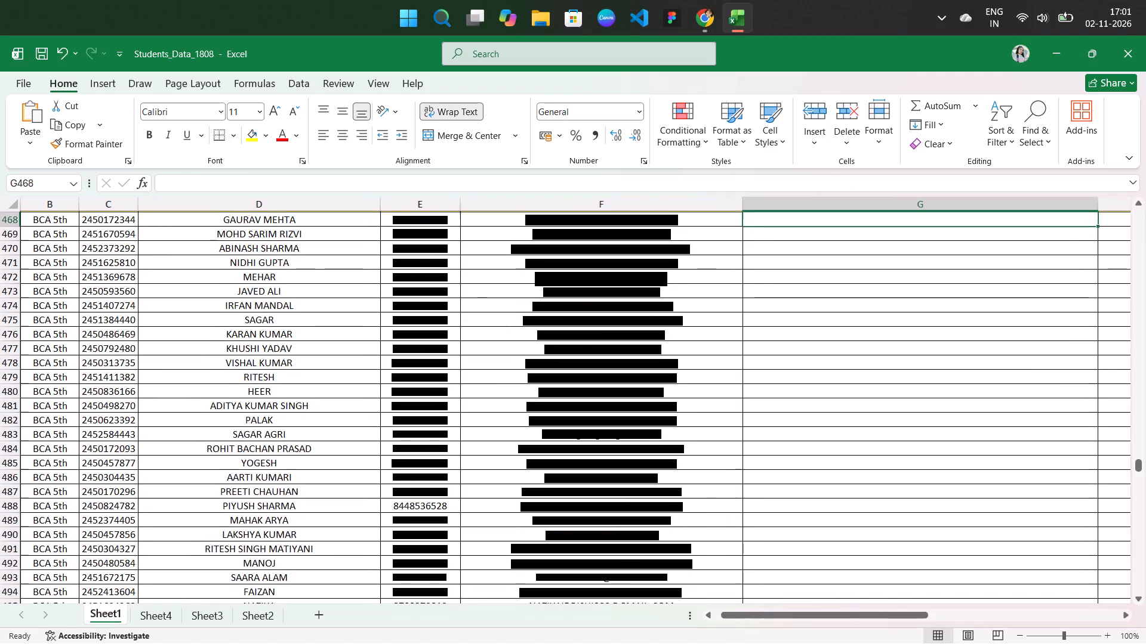